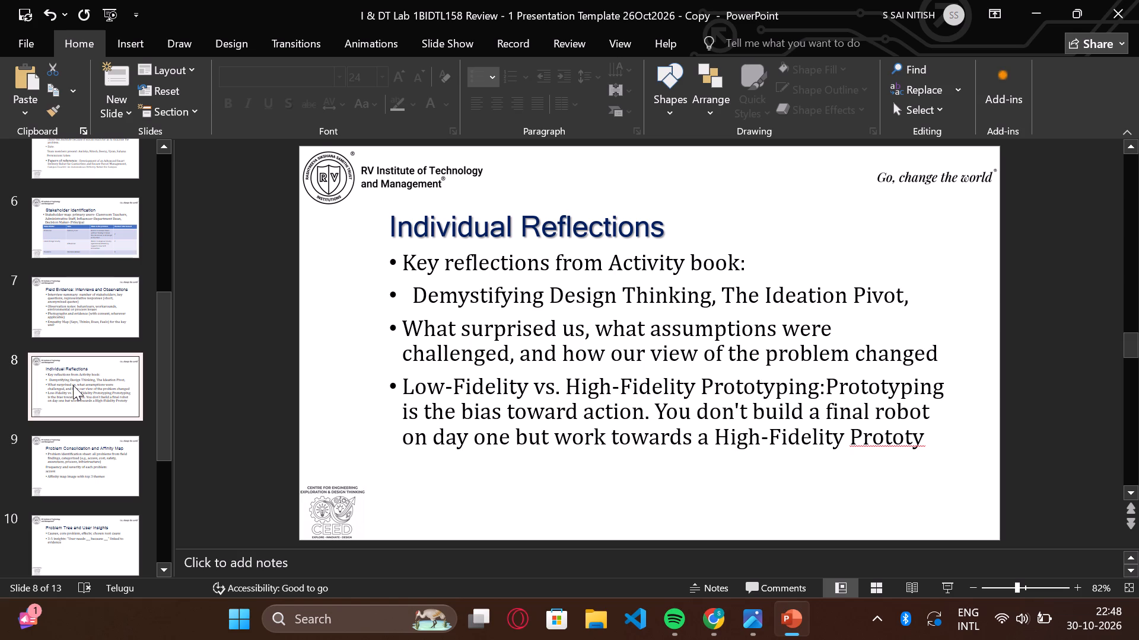
Go to the Stakeholder Identification slide and place the text cursor after "Students" in the Stake Holder column of the table.
left_click(73, 385)
left_click(89, 297)
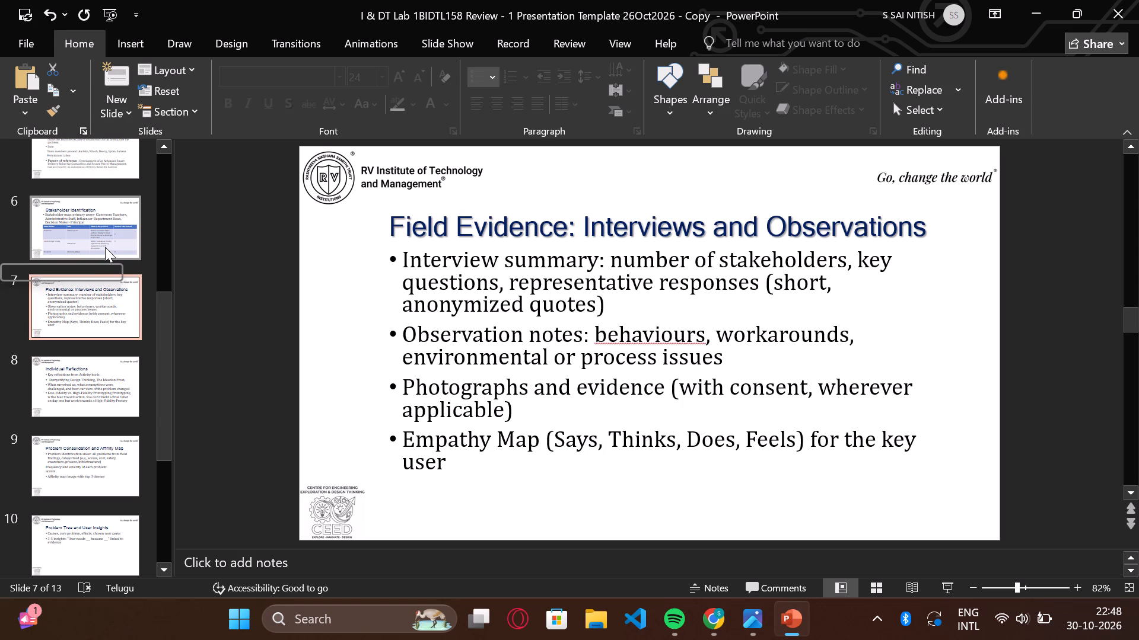
left_click(105, 247)
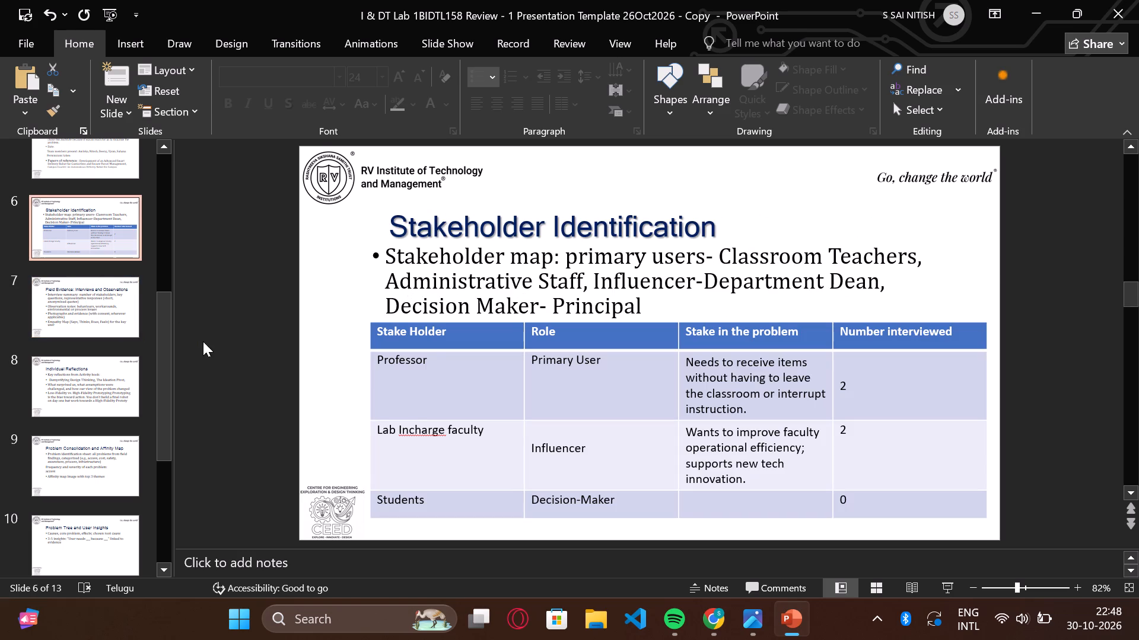
left_click(434, 503)
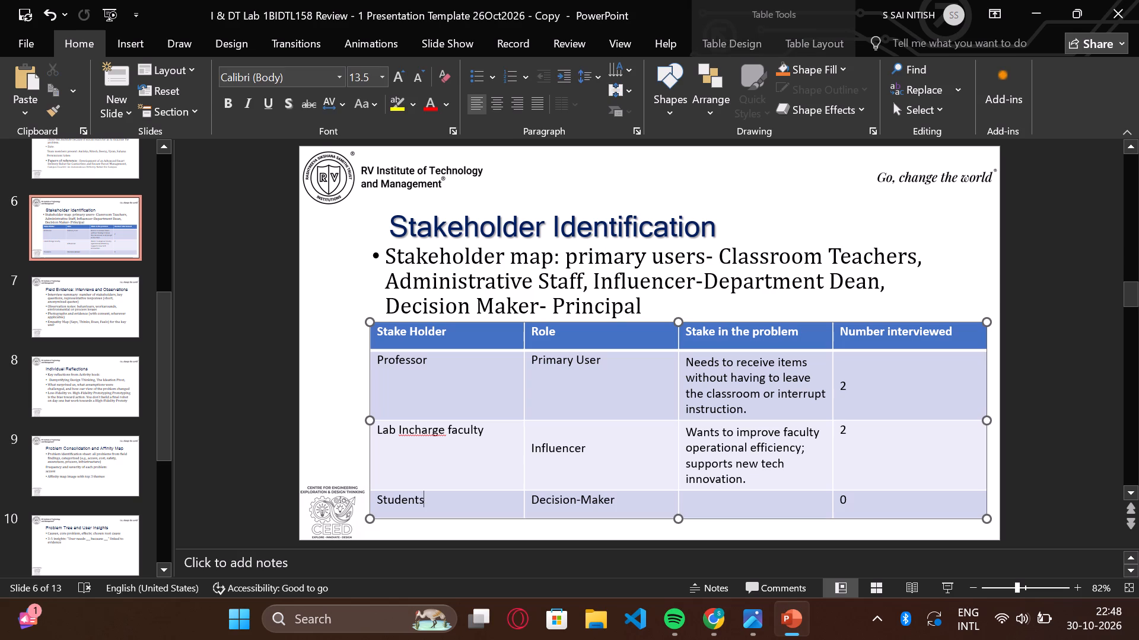
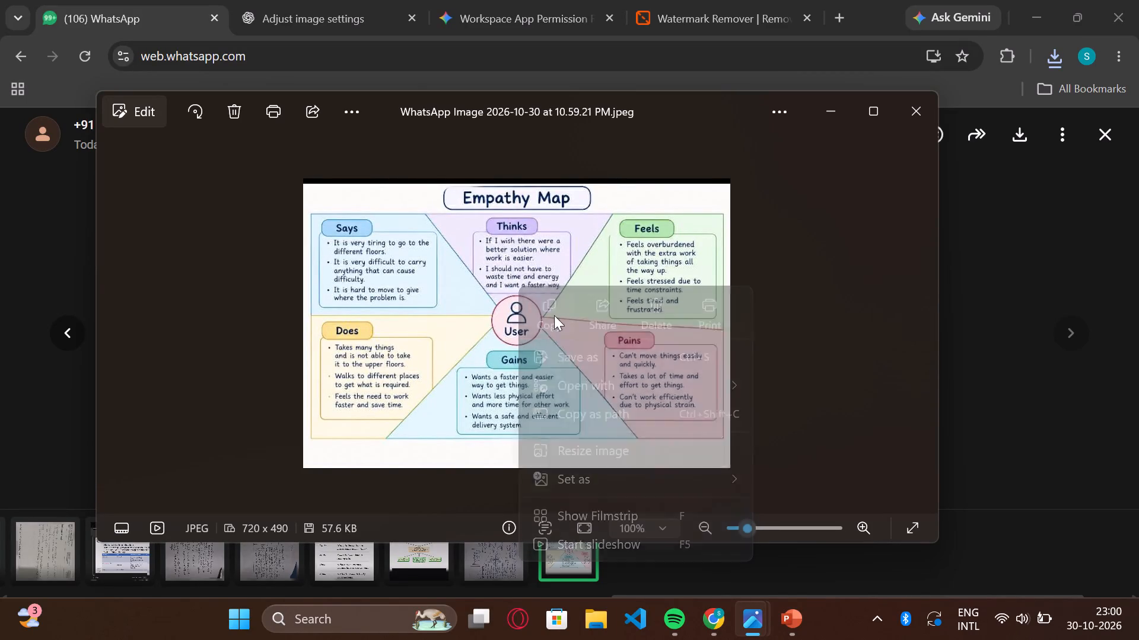
In PowerPoint, shorten the last bullet on the Field Evidence slide to "Empathy Map" and start a new bullet line below it.
left_click(790, 623)
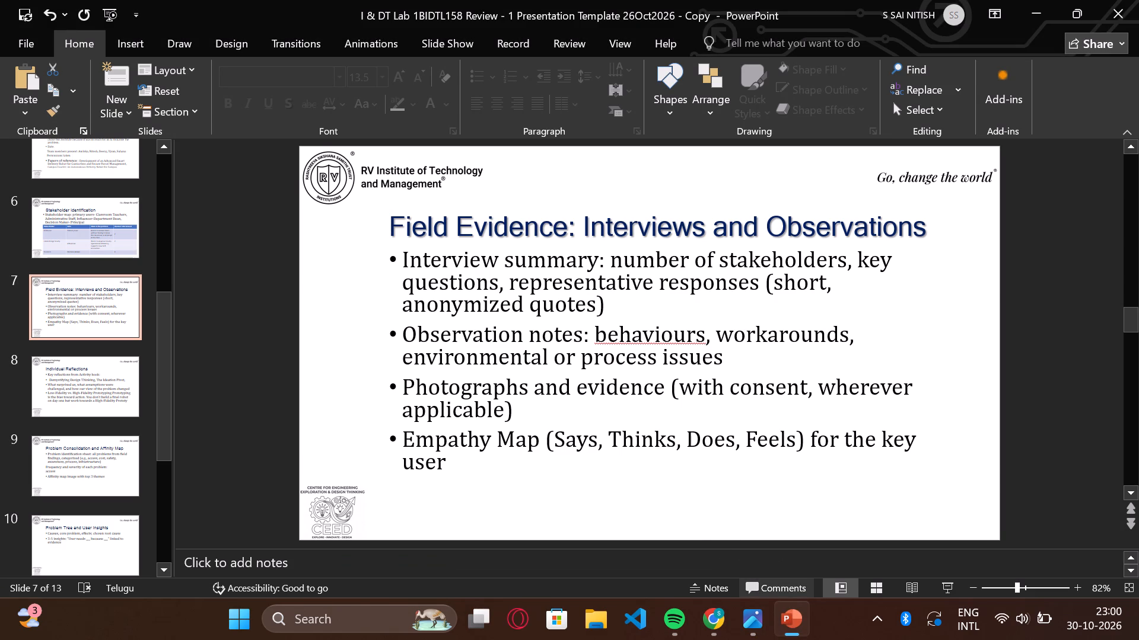
left_click(462, 459)
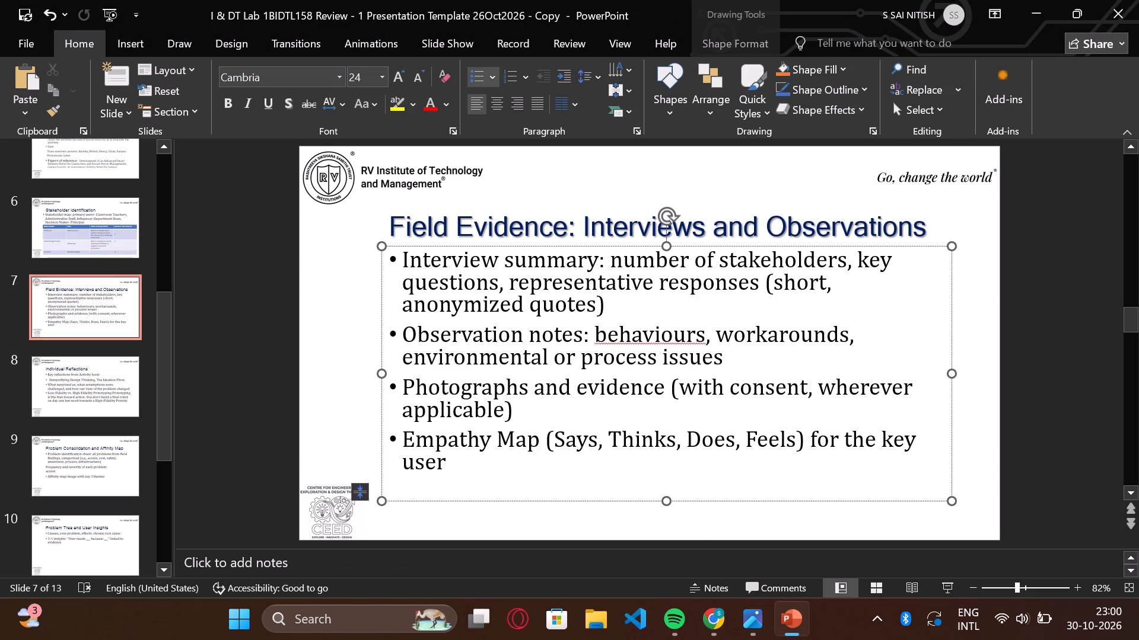
key("BackSpace")
key("BackSpace")
key("BackSpace")
key("BackSpace")
key("BackSpace")
key("BackSpace")
key("BackSpace")
key("BackSpace")
key("BackSpace")
key("BackSpace")
key("BackSpace")
key("BackSpace")
key("BackSpace")
key("BackSpace")
key("BackSpace")
key("BackSpace")
key("BackSpace")
key("BackSpace")
key("BackSpace")
key("BackSpace")
key("BackSpace")
key("BackSpace")
key("BackSpace")
key("BackSpace")
key("BackSpace")
key("BackSpace")
key("BackSpace")
key("BackSpace")
key("BackSpace")
key("BackSpace")
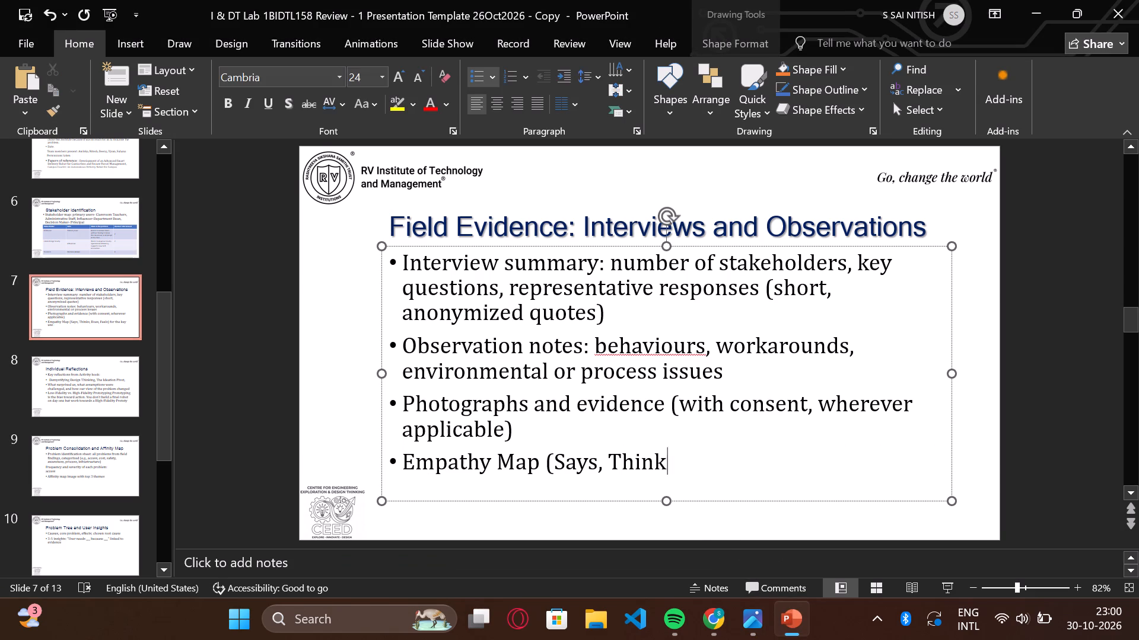
key("BackSpace")
key("BackSpace")
key("BackSpace")
key("Return")
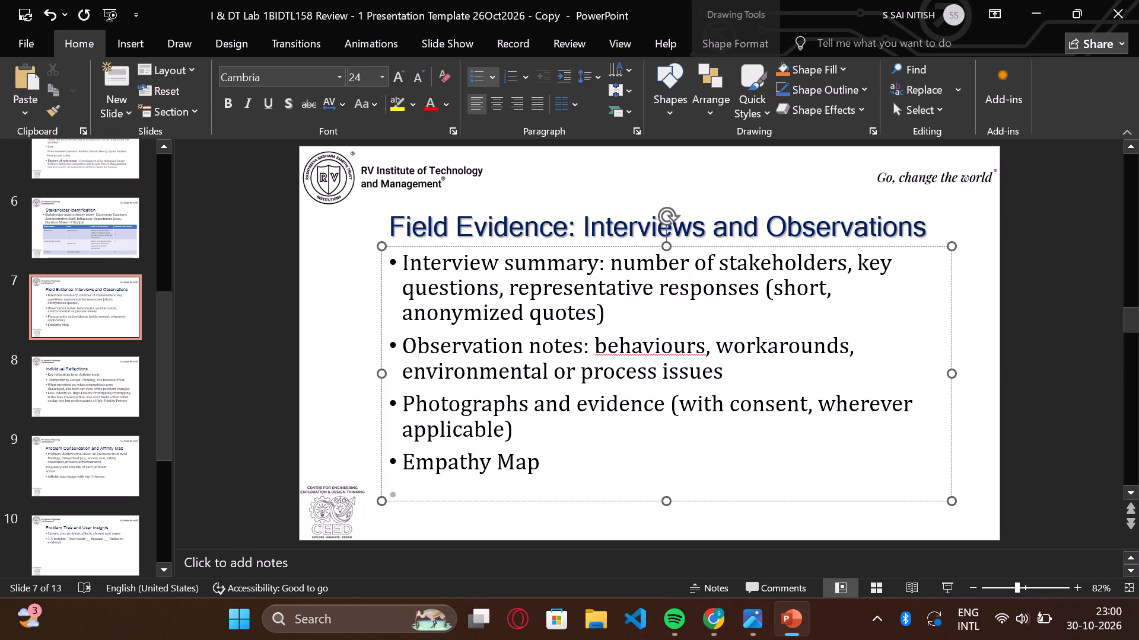
Reduce all bullet text on the Field Evidence: Interviews and Observations slide to font size 20.
left_click_drag(584, 453, 349, 235)
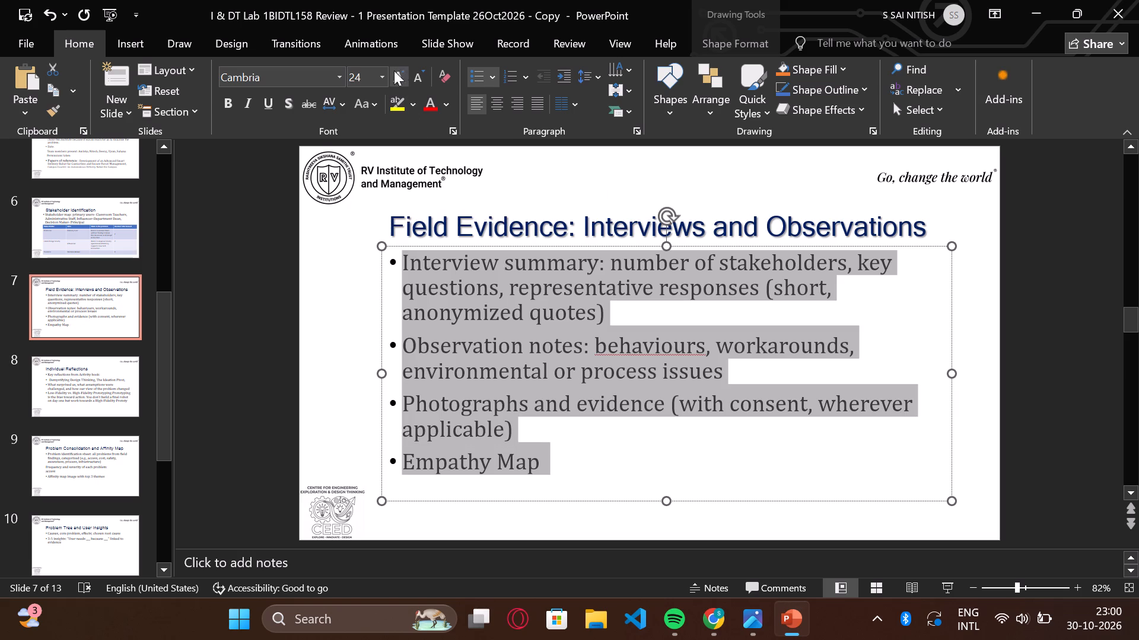
left_click(384, 82)
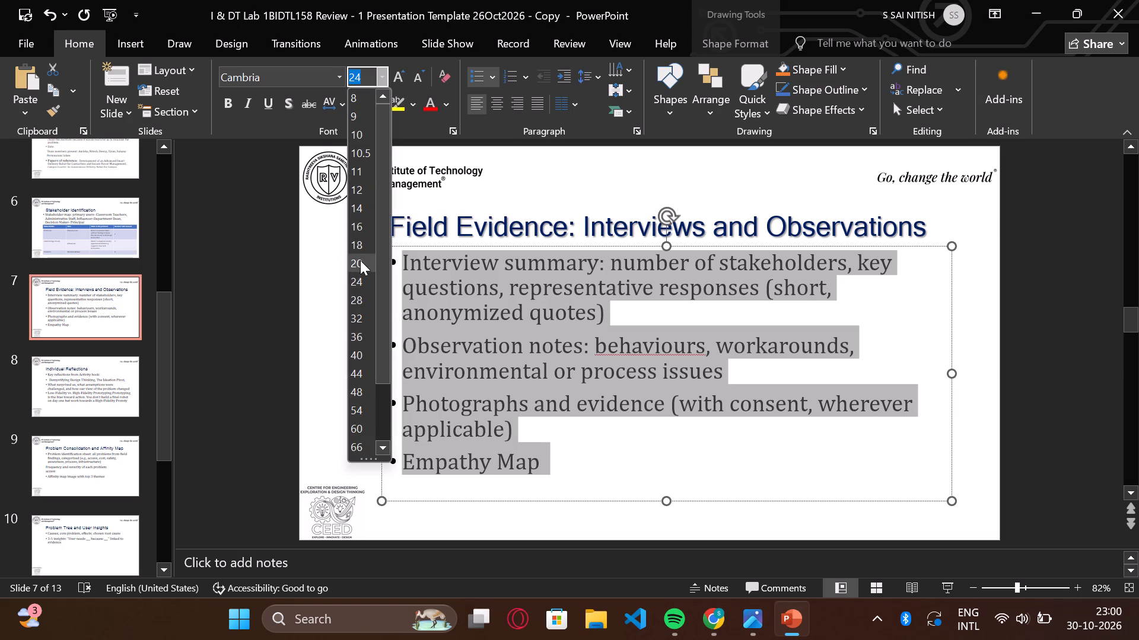
left_click(360, 260)
Paste the copied Empathy Map image onto the Field Evidence slide and shrink it to about 4.7 cm high by 9 cm wide.
left_click(532, 418)
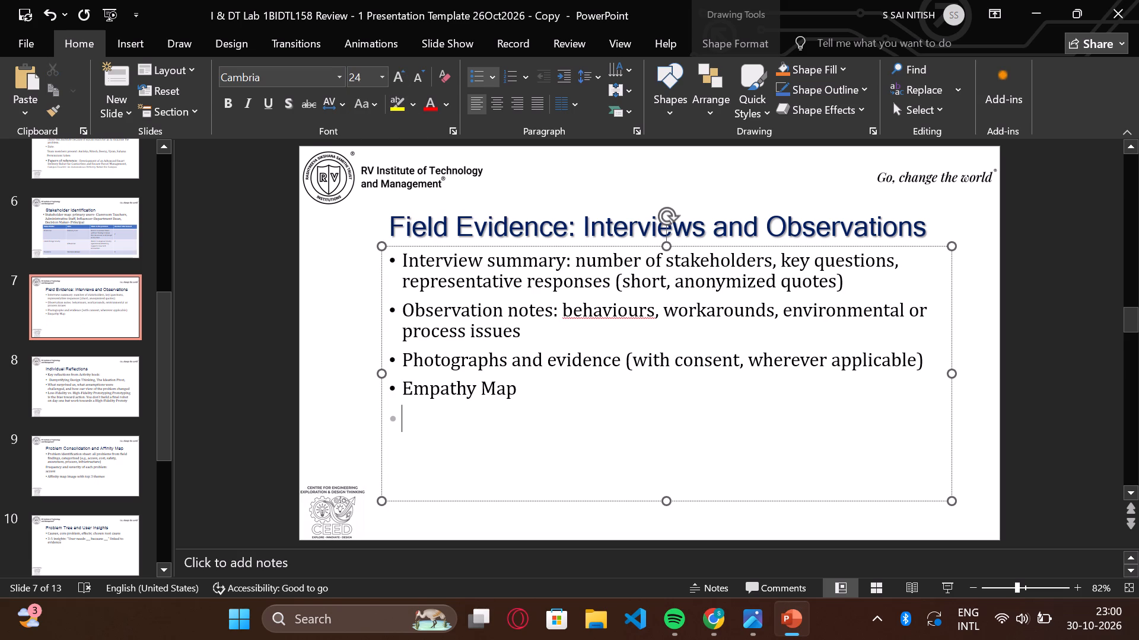
key("ctrl+v")
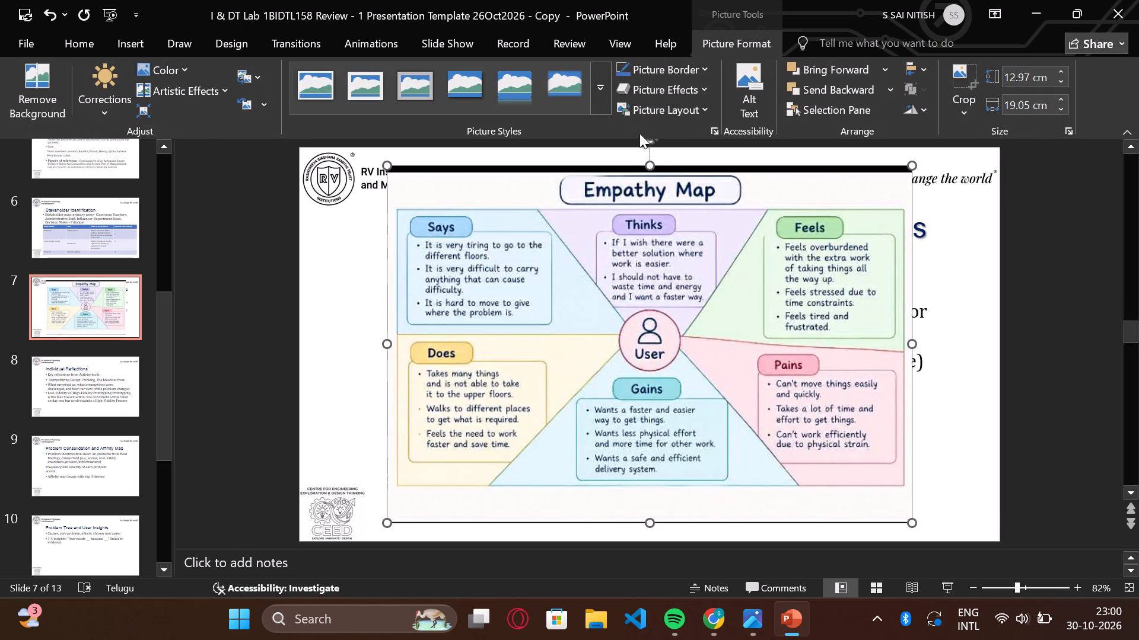
left_click_drag(650, 166, 682, 250)
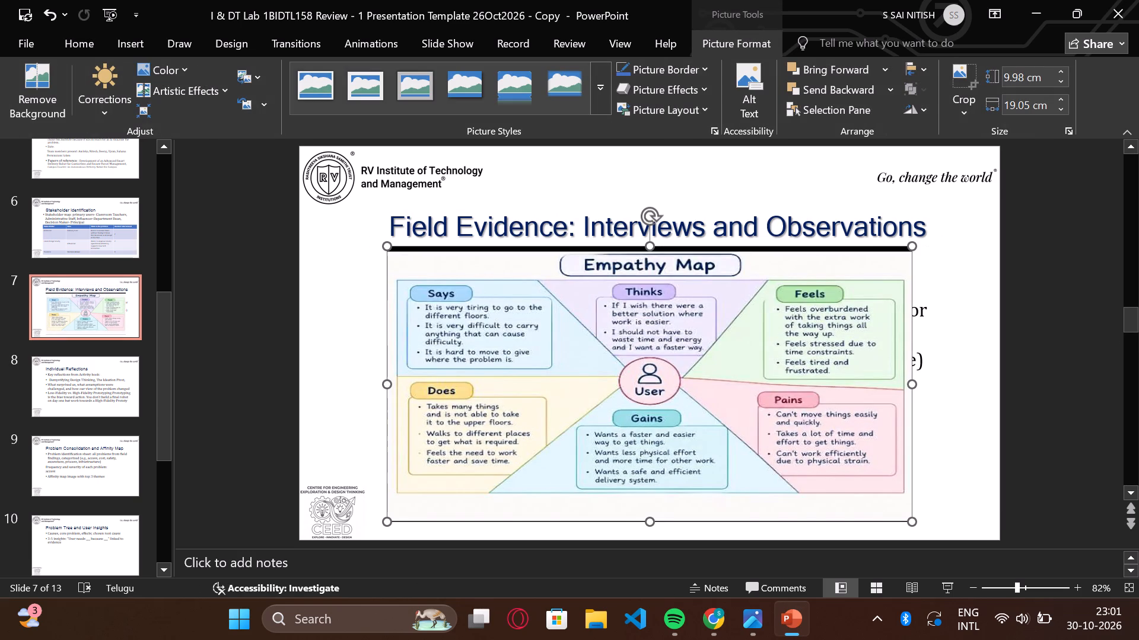
left_click_drag(386, 244, 511, 364)
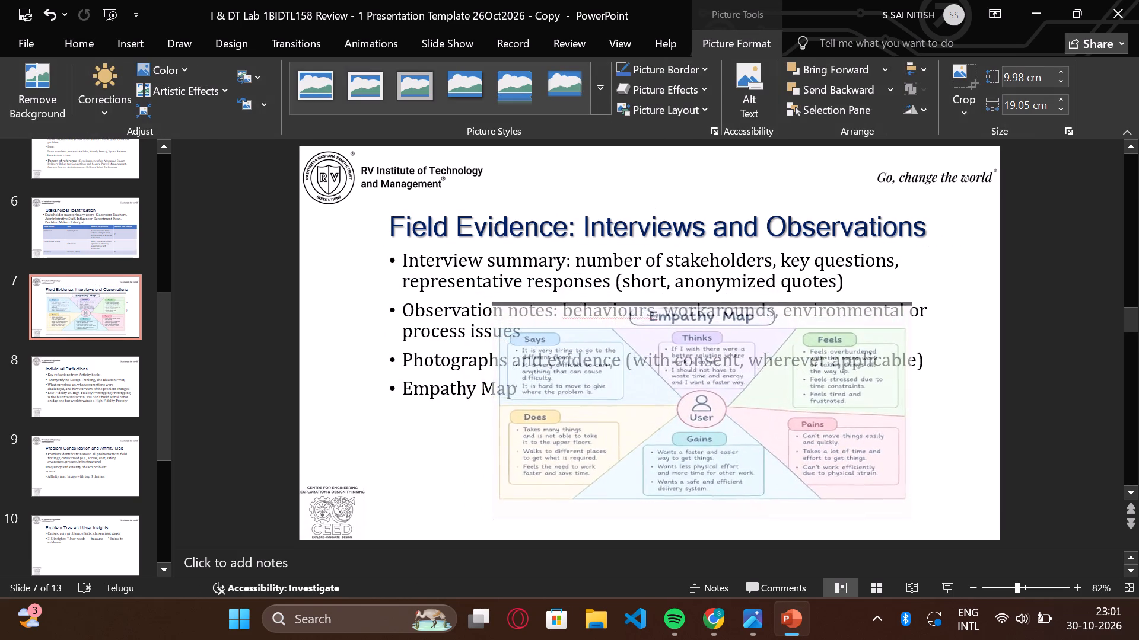
left_click_drag(511, 364, 518, 369)
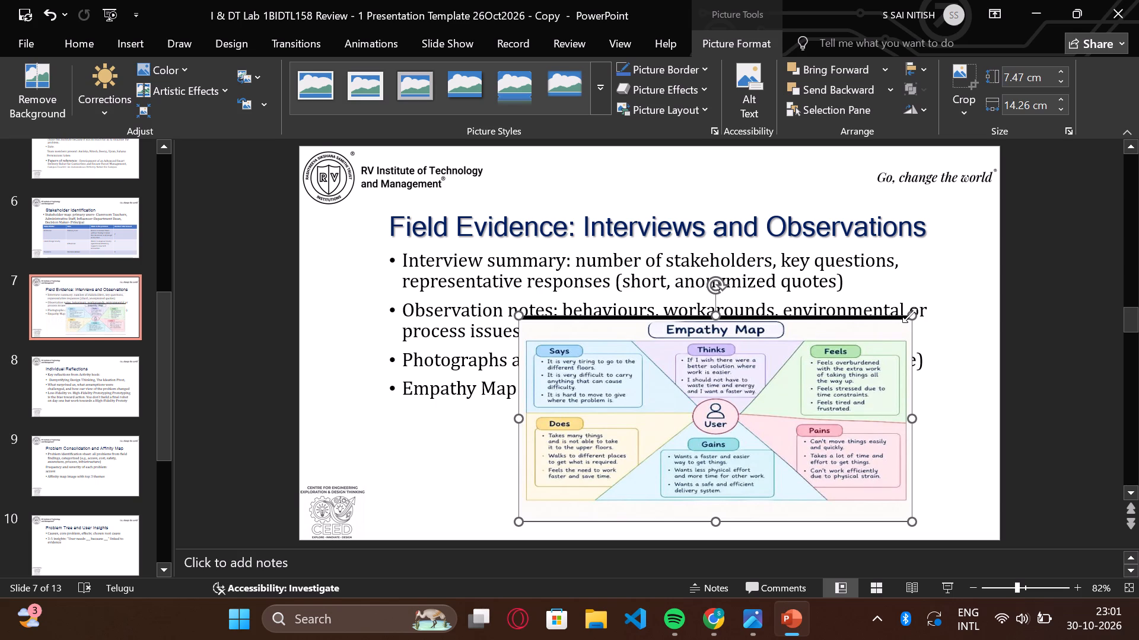
left_click_drag(909, 317, 786, 376)
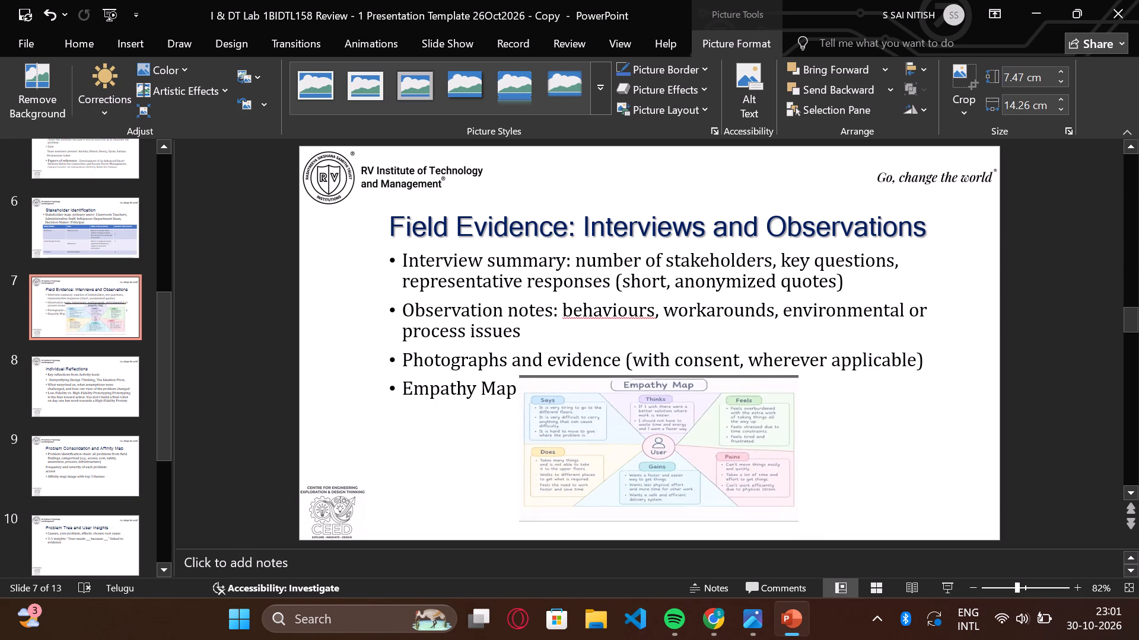
left_click_drag(786, 376, 765, 392)
Position the Empathy Map image just below the Empathy Map bullet, roughly centred at the bottom of the slide.
left_click_drag(663, 444, 587, 459)
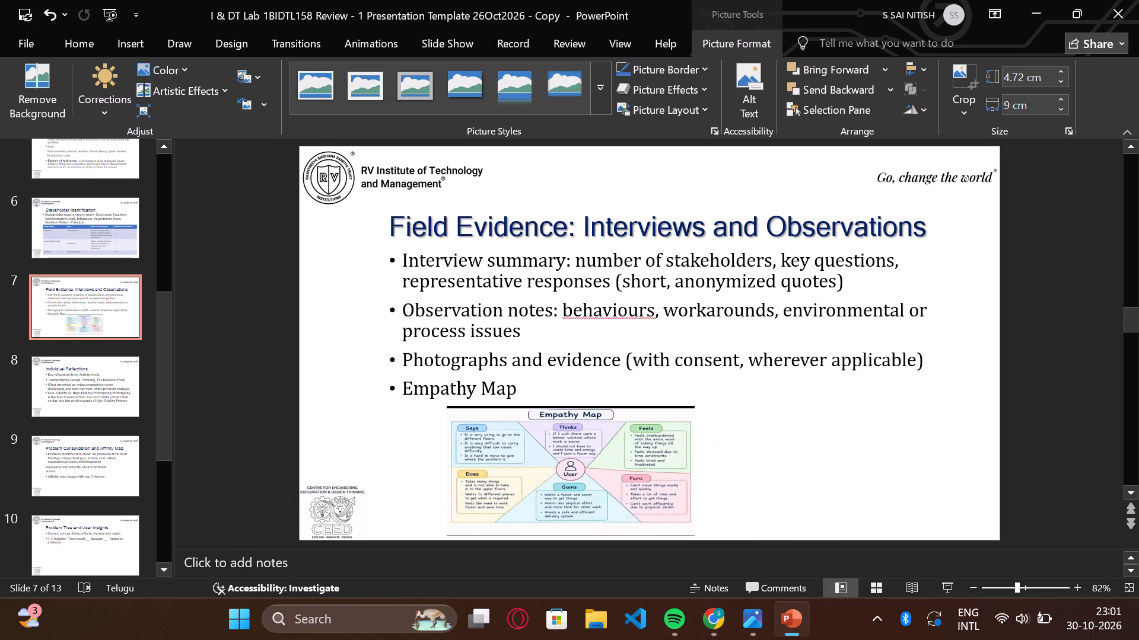
left_click_drag(587, 459, 551, 463)
left_click_drag(551, 463, 645, 450)
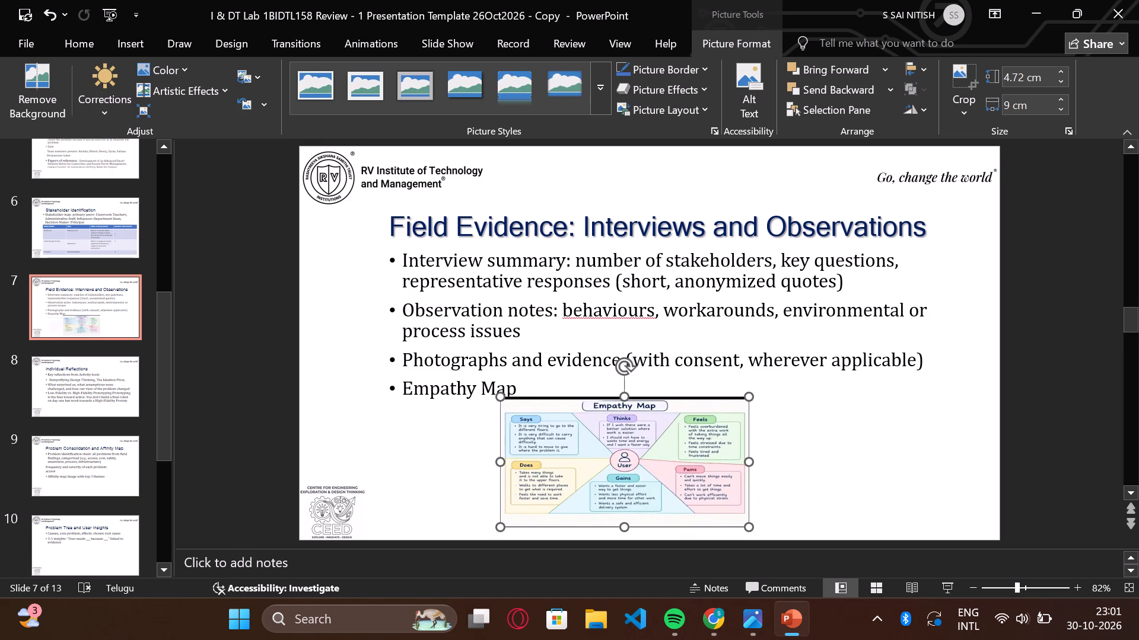
left_click(645, 450)
left_click_drag(646, 450, 651, 459)
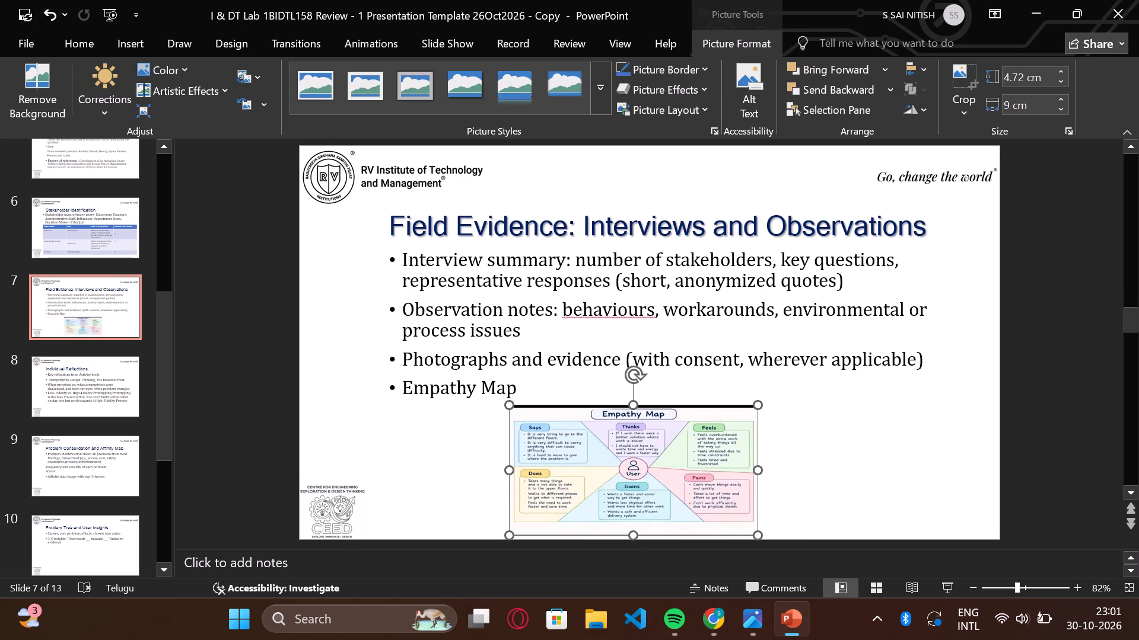
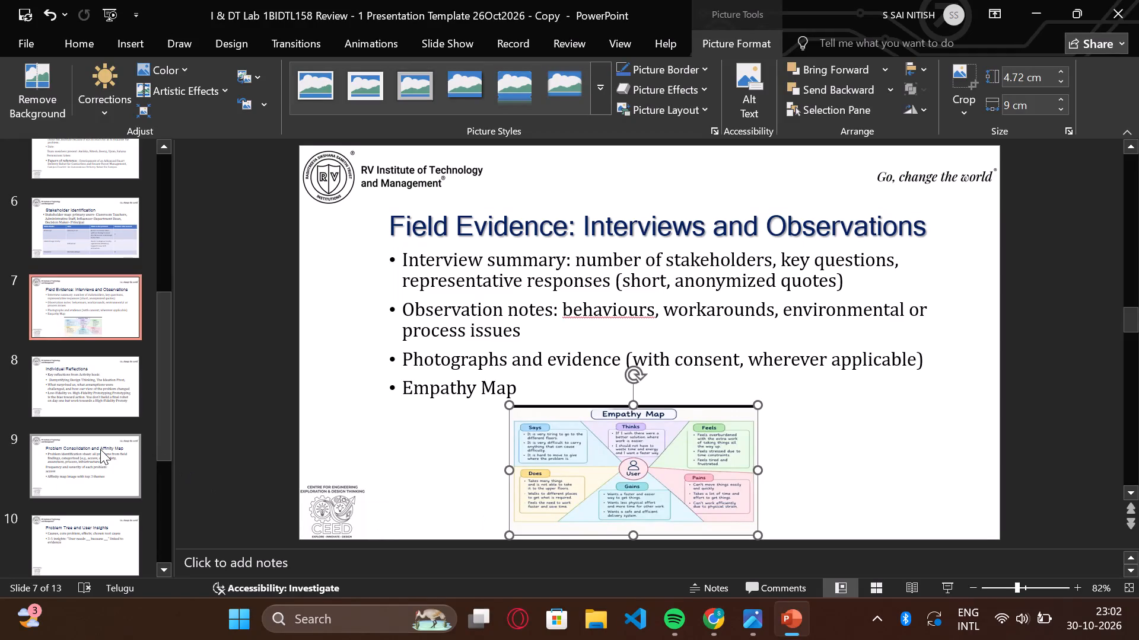
On the Problem Consolidation and Affinity Map slide, select the Problem identification sheet text from "all problems from field findings" through "cost".
left_click(100, 449)
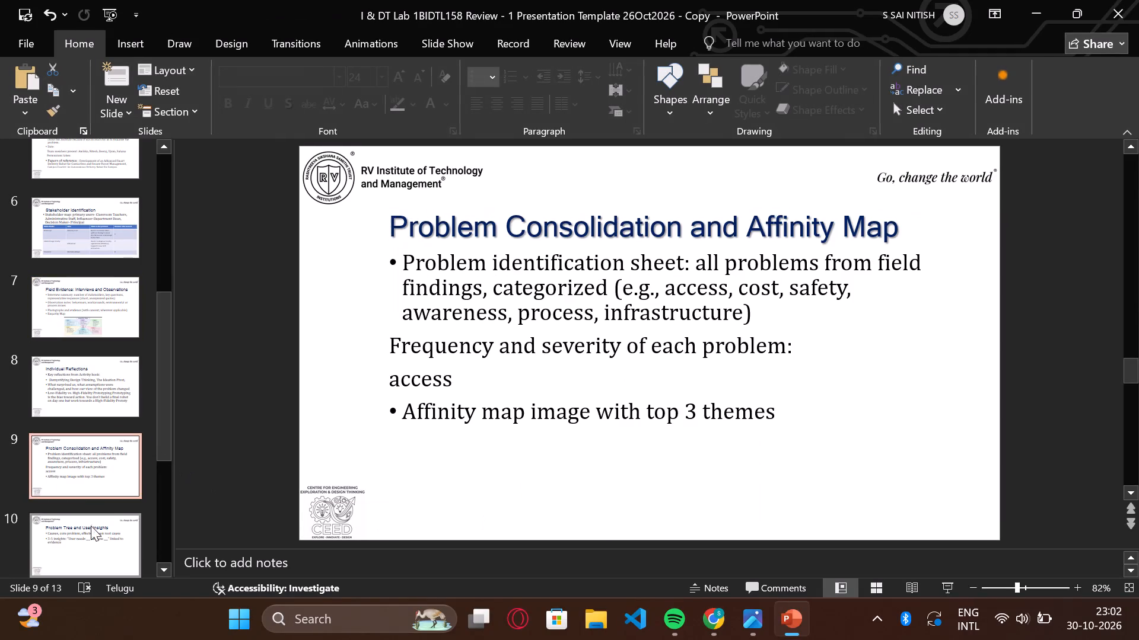
left_click(96, 542)
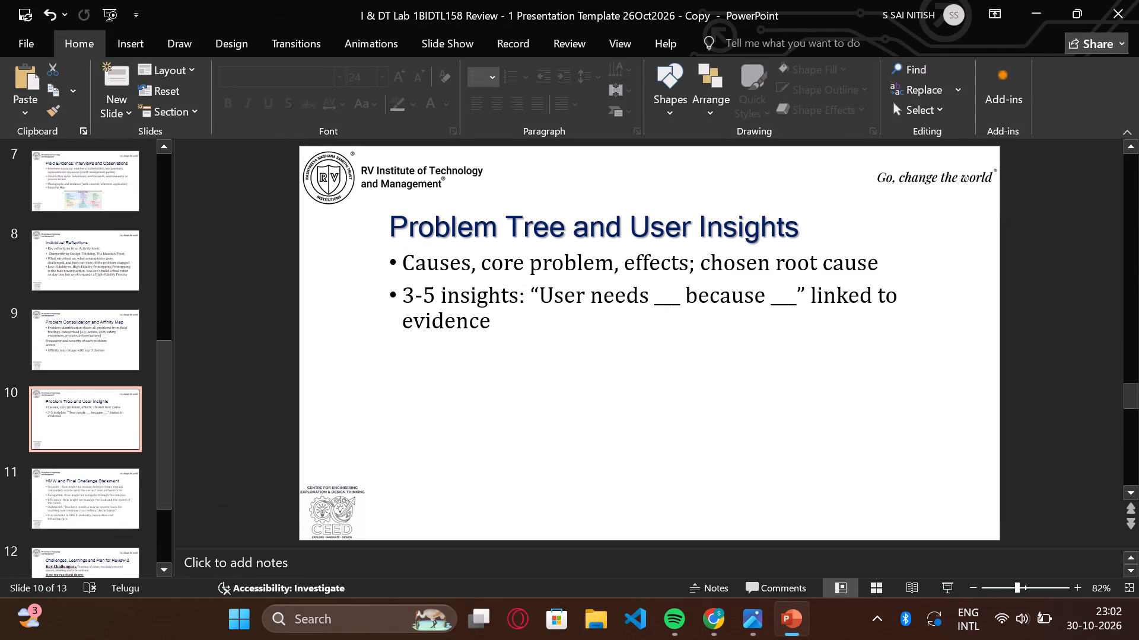
left_click(80, 503)
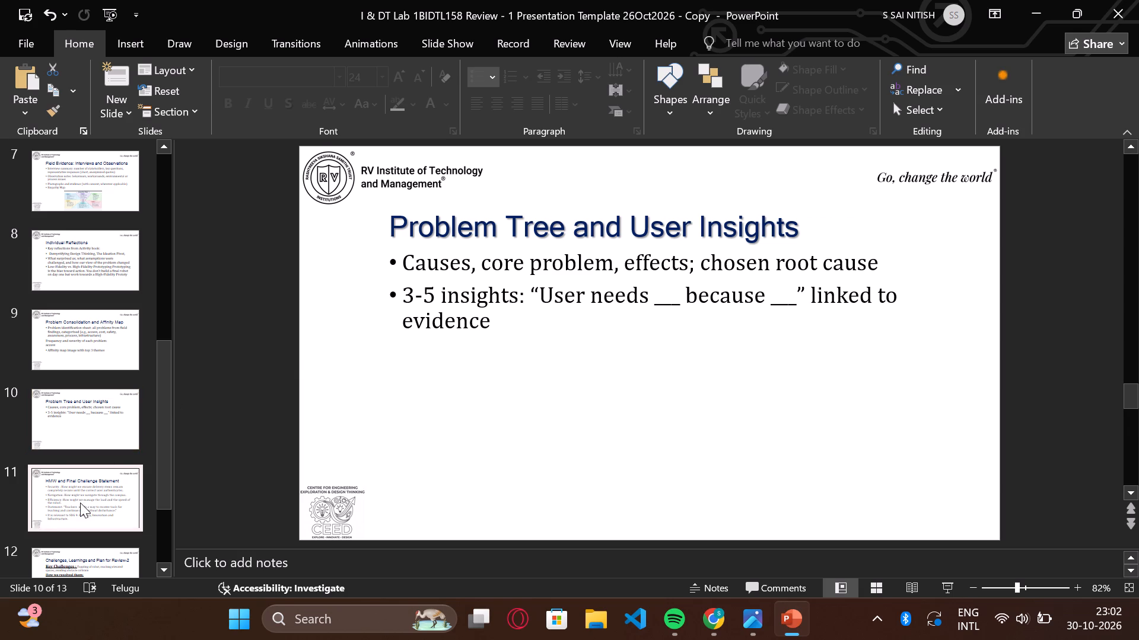
left_click(98, 433)
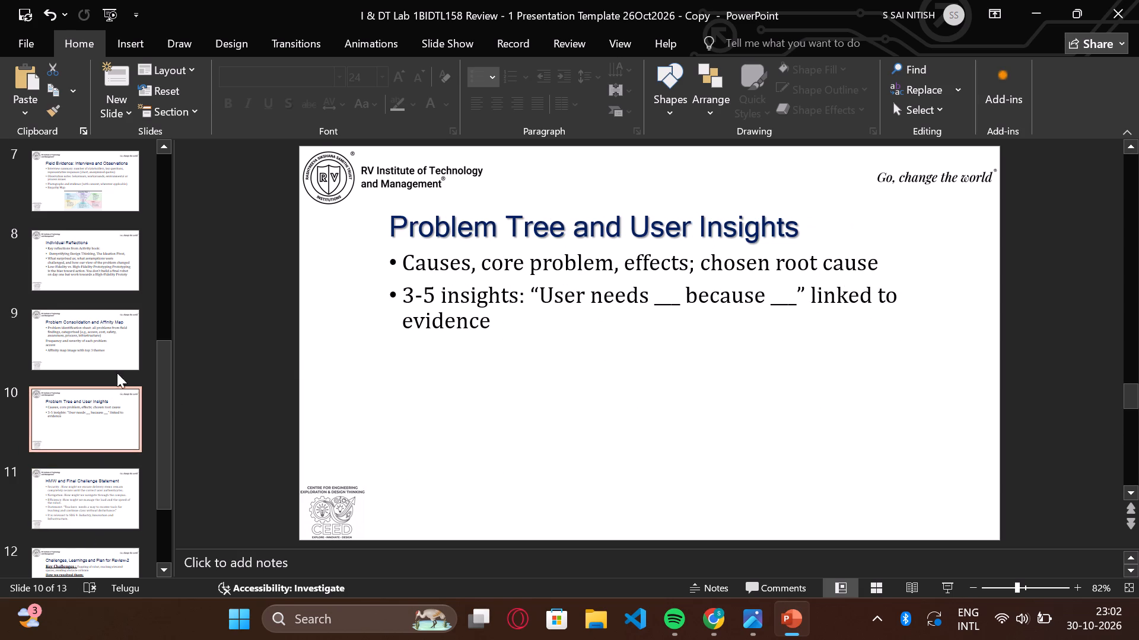
left_click(97, 354)
scroll(97, 354, "up", 1)
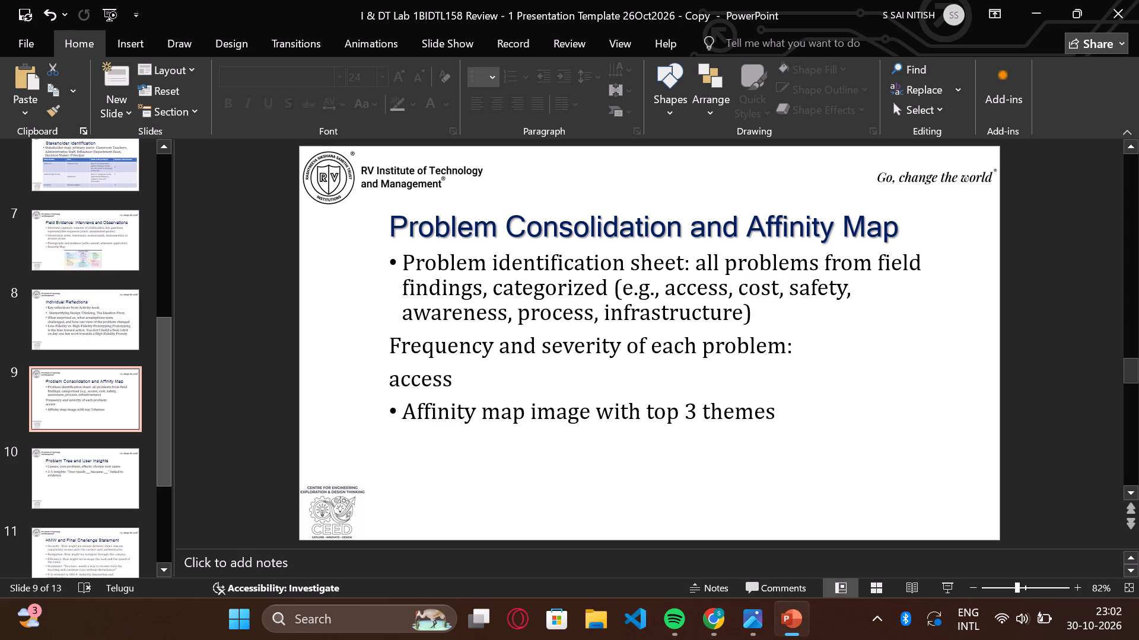
left_click_drag(697, 255, 748, 294)
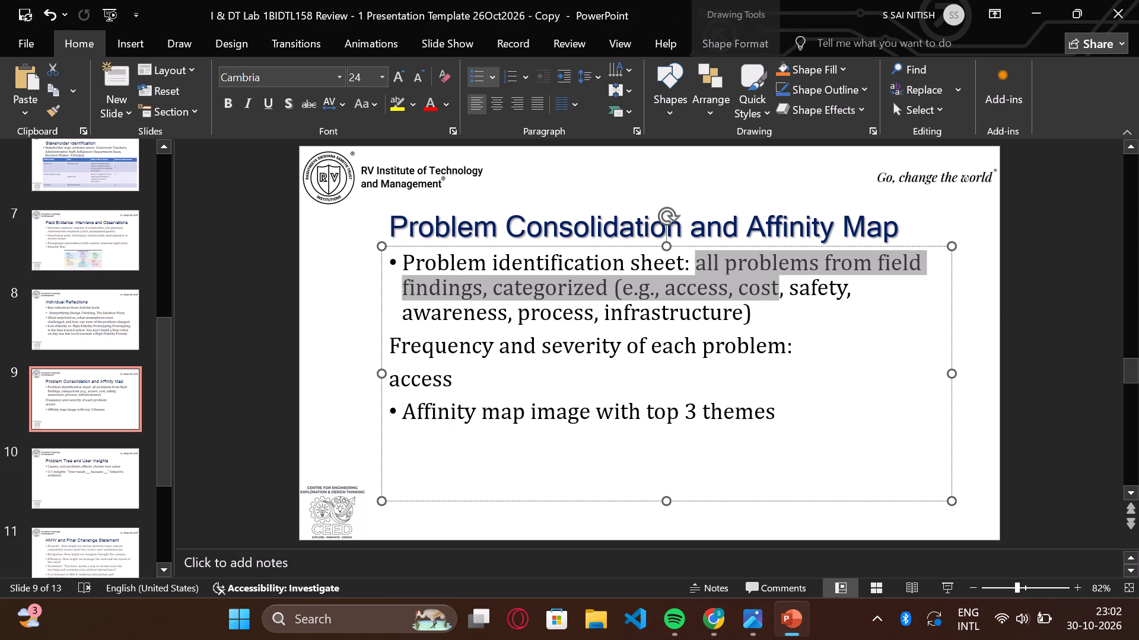
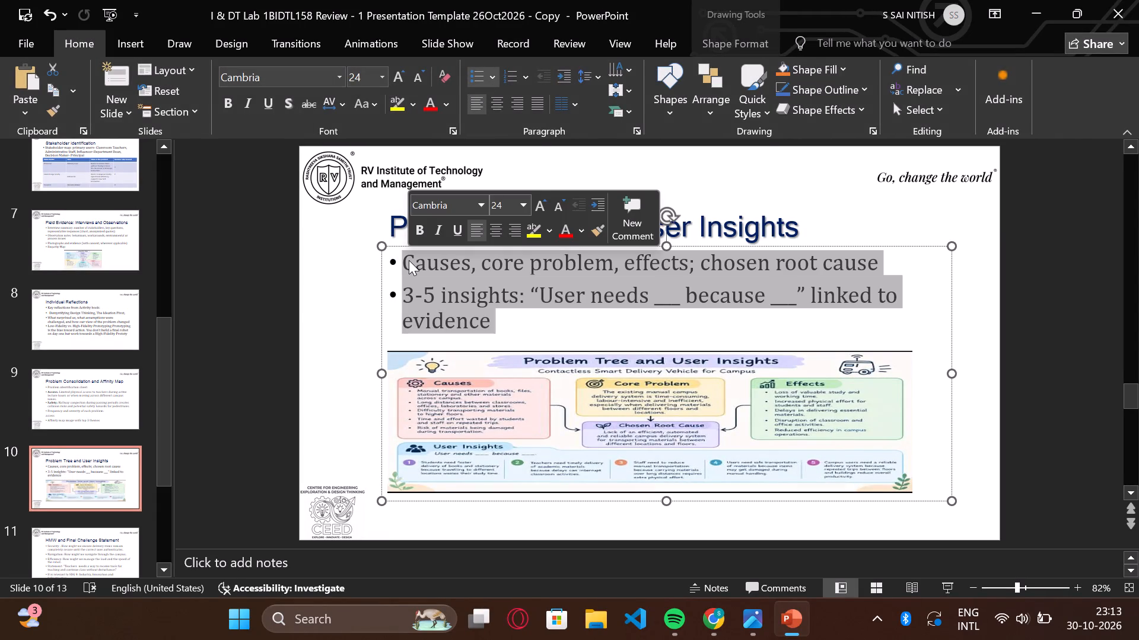
Delete the two placeholder bullets on causes and insights above the infographic on the Problem Tree and User Insights slide.
key("BackSpace")
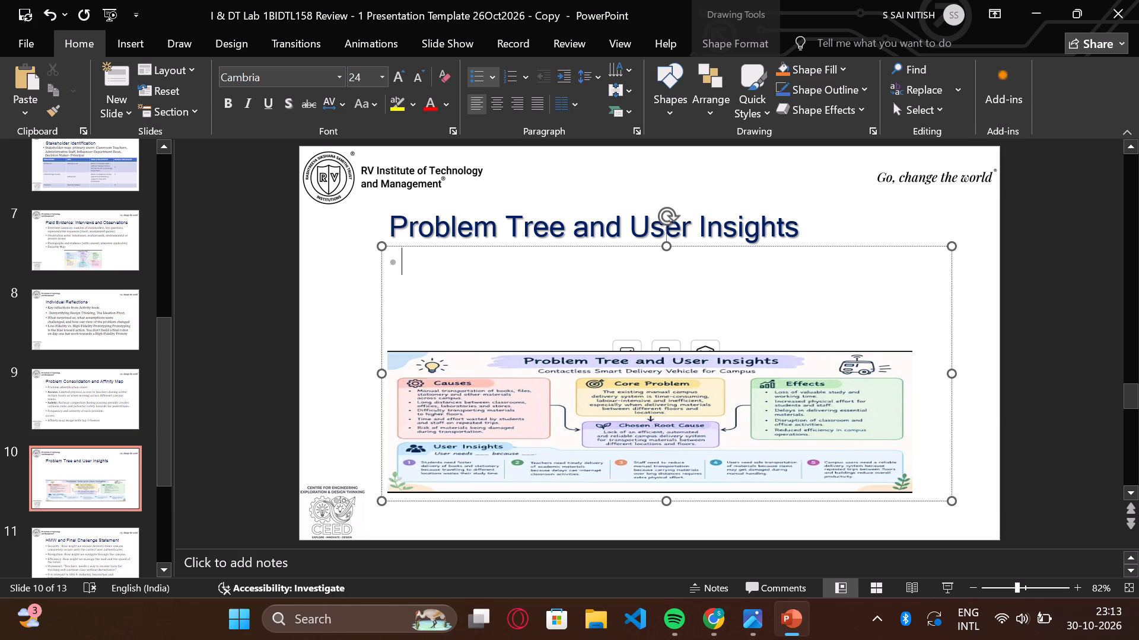
Select the Problem Tree infographic picture below the emptied text area.
left_click(655, 391)
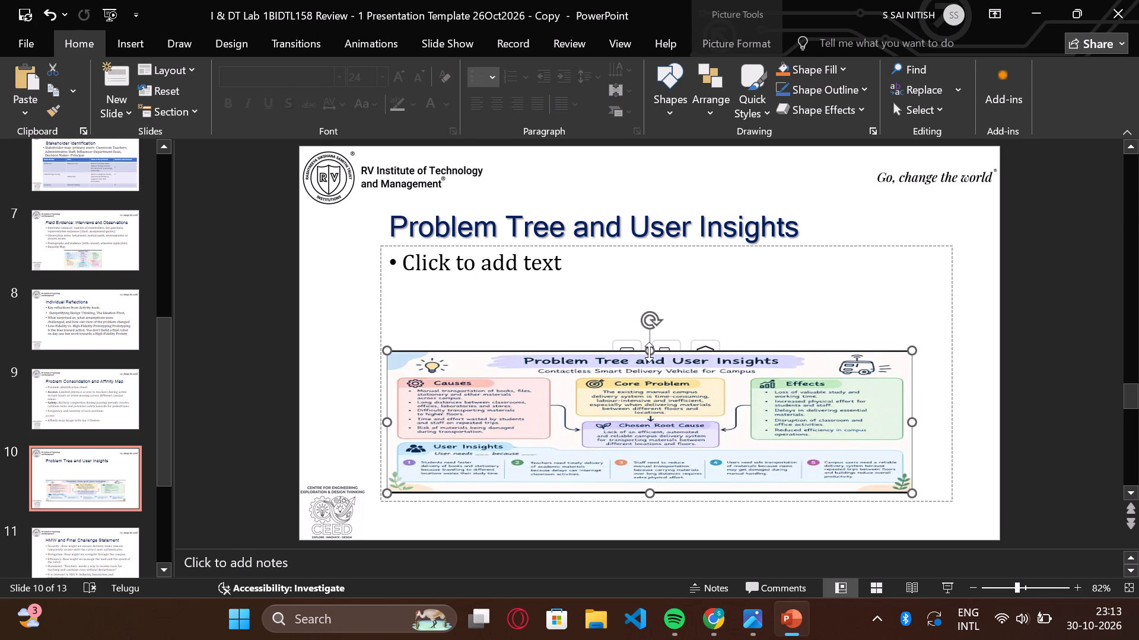
Enlarge the problem tree picture on slide 10 to fill the area from just below the title nearly to the slide's bottom edge.
left_click_drag(649, 351, 629, 243)
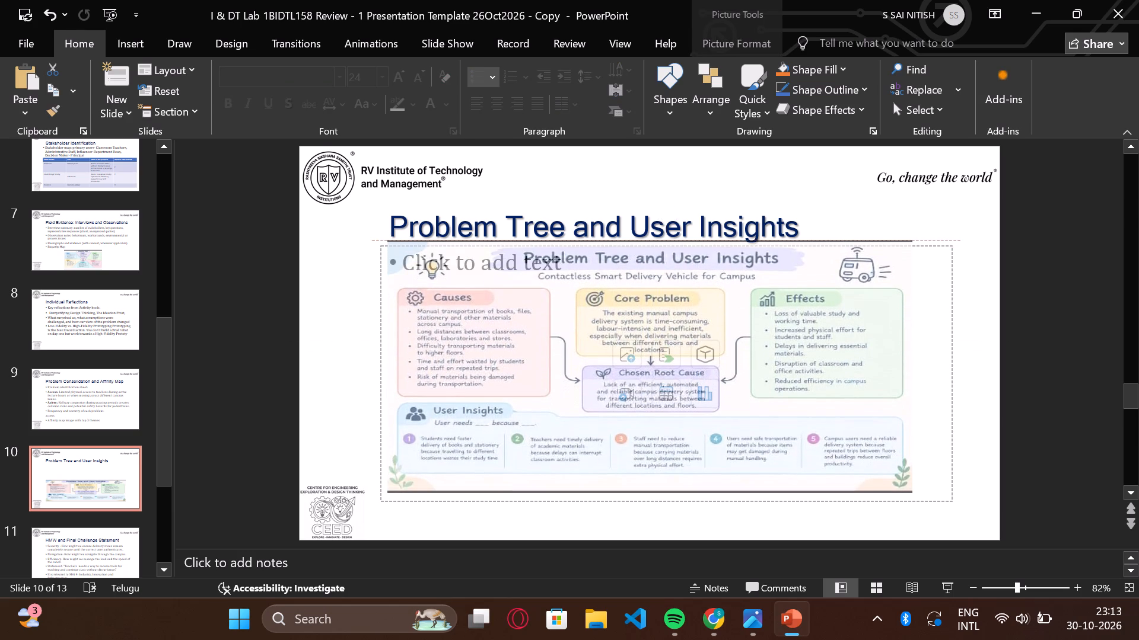
left_click_drag(629, 243, 629, 252)
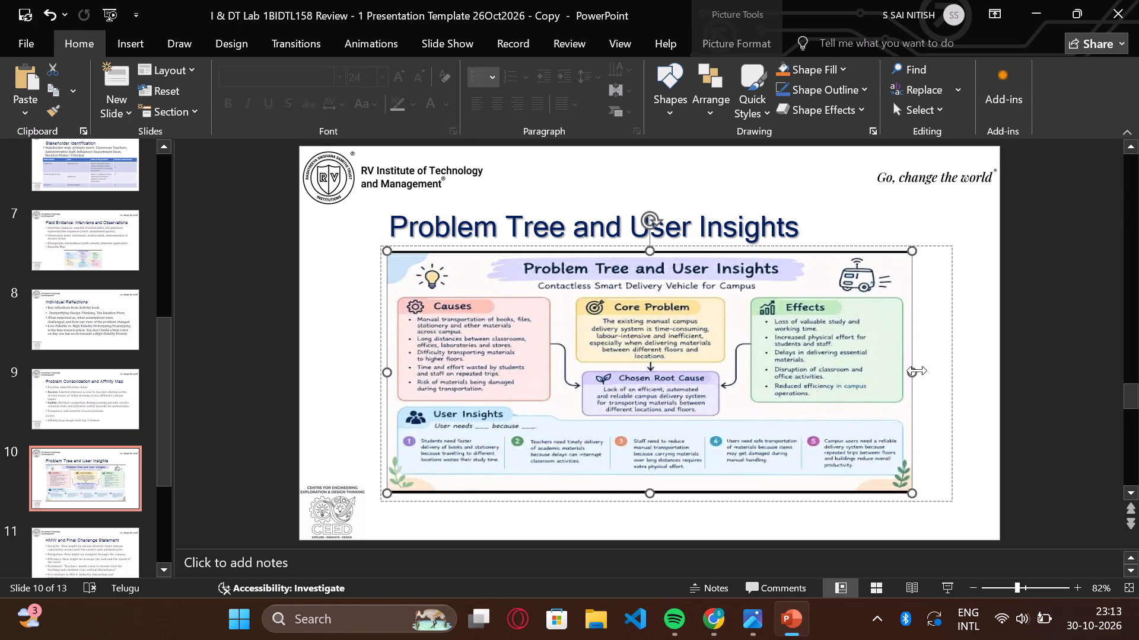
left_click_drag(915, 370, 950, 377)
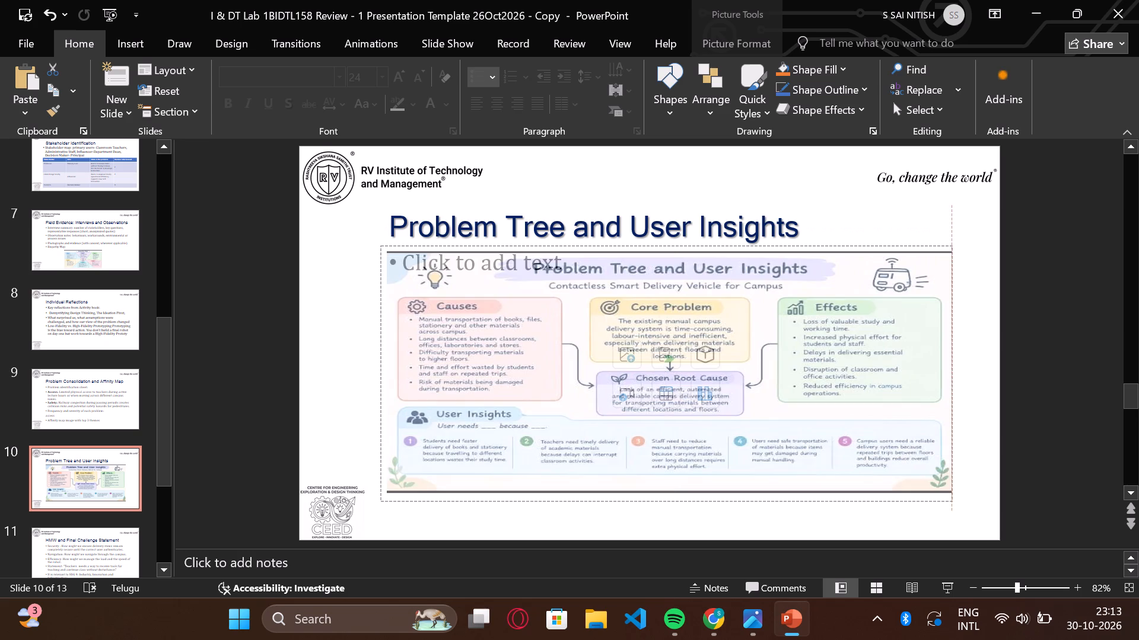
left_click_drag(950, 377, 948, 377)
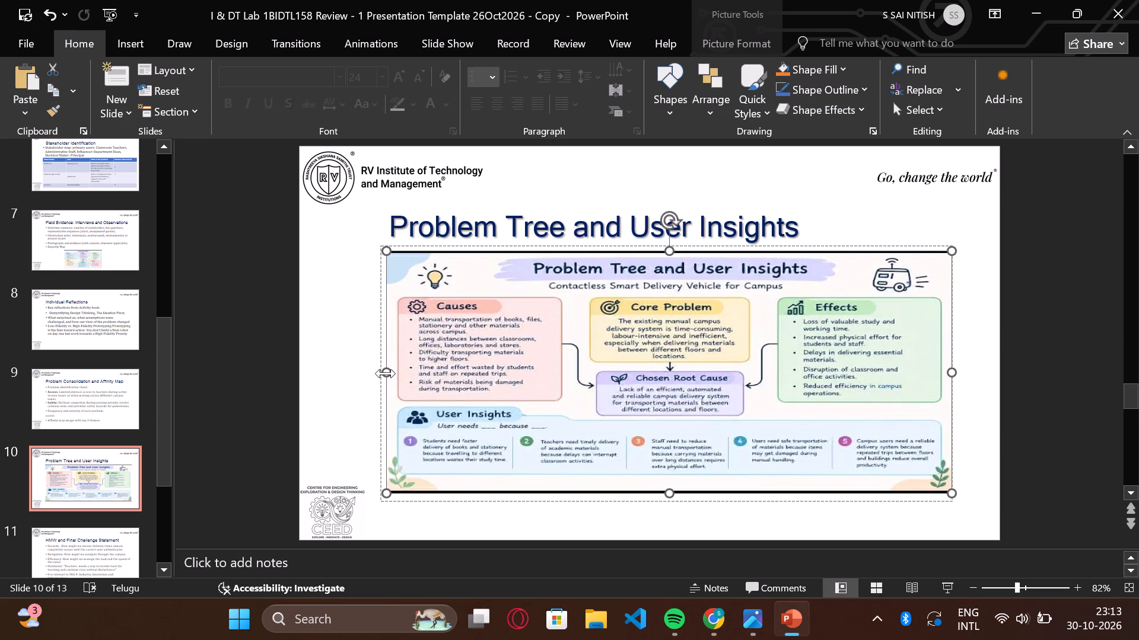
left_click_drag(387, 373, 369, 369)
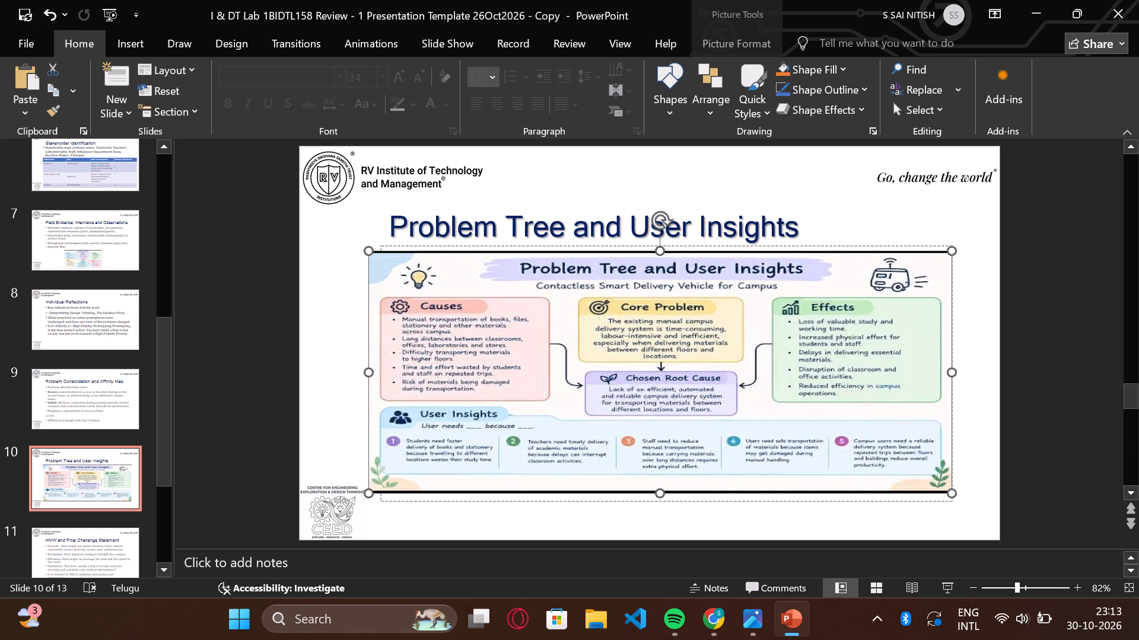
left_click_drag(658, 494, 658, 522)
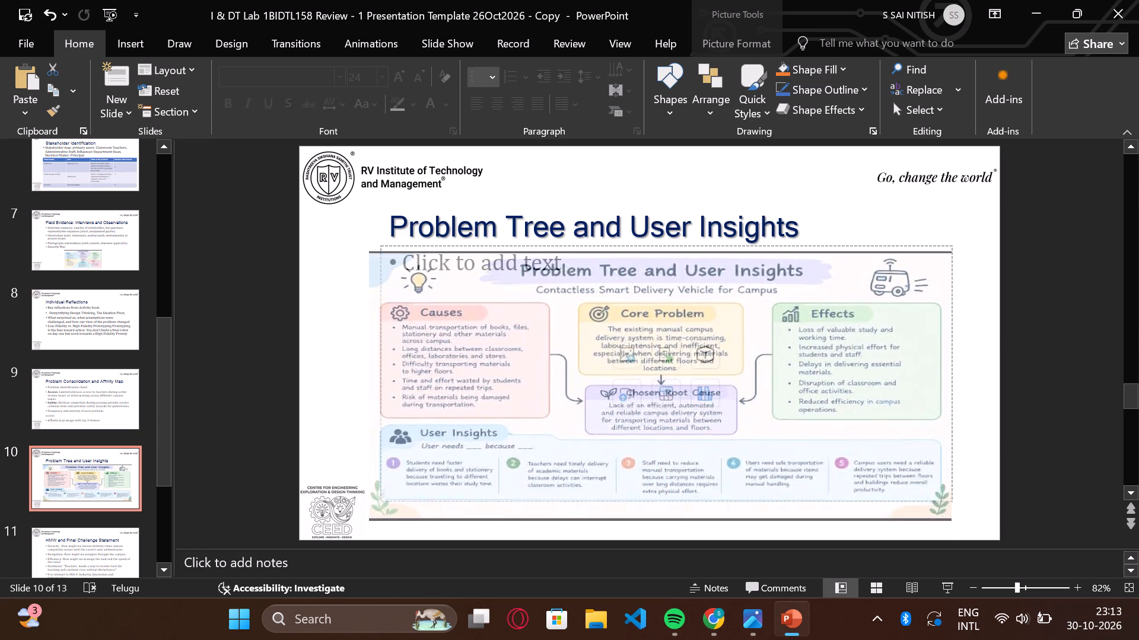
left_click_drag(658, 522, 658, 530)
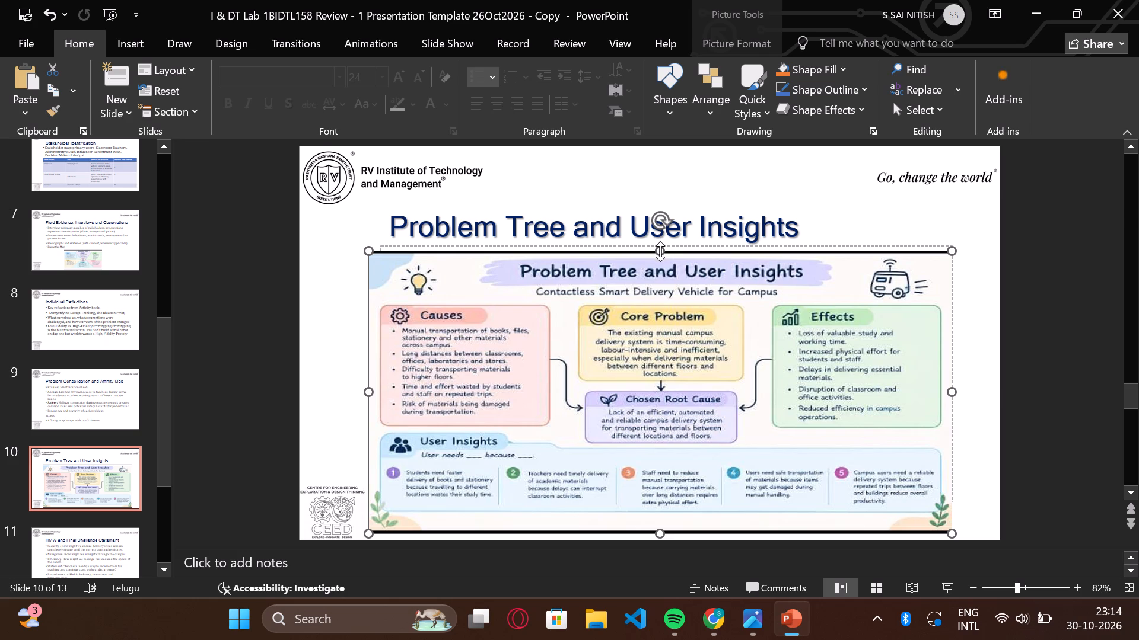
left_click_drag(660, 251, 657, 242)
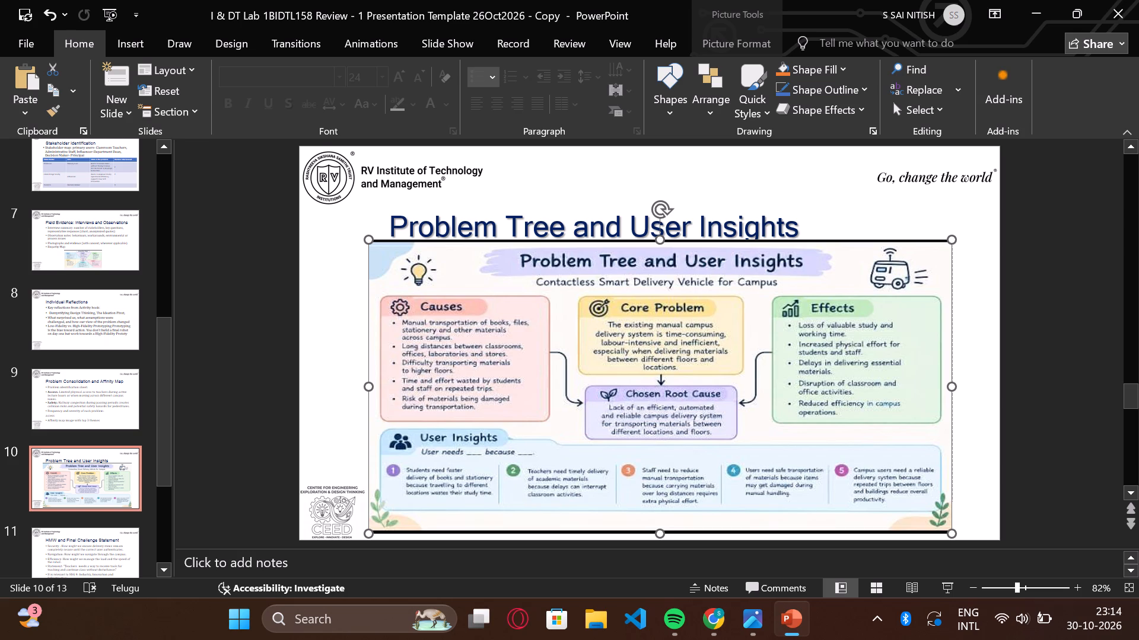
Crop the duplicate "Problem Tree and User Insights" heading and its subtitle off the top of the problem tree picture.
right_click(676, 279)
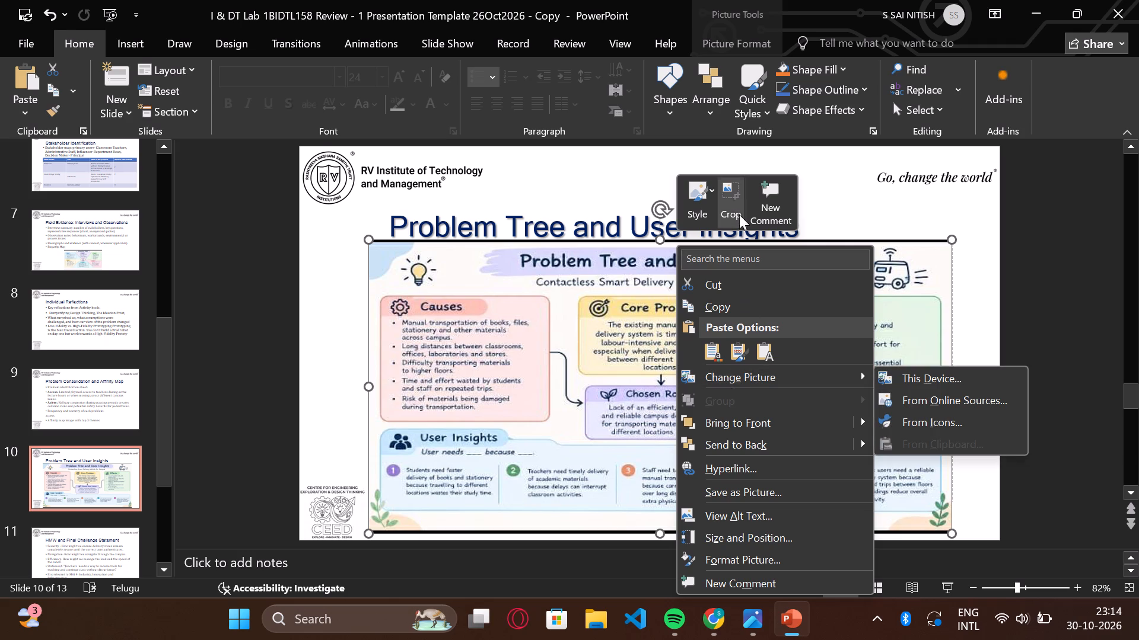
left_click(734, 201)
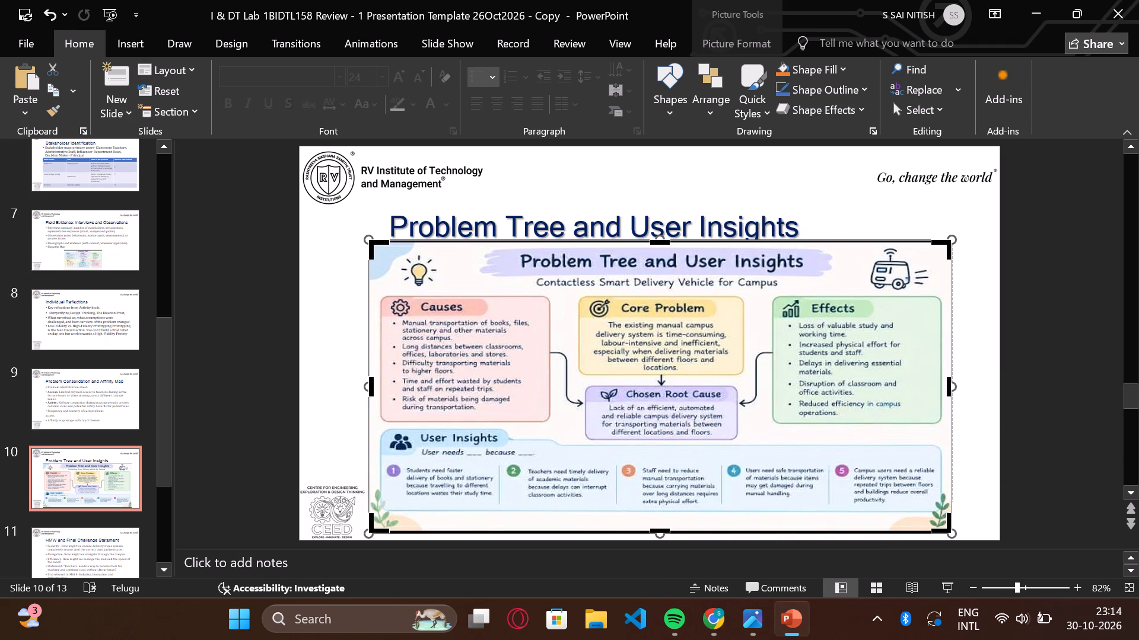
left_click_drag(660, 243, 660, 255)
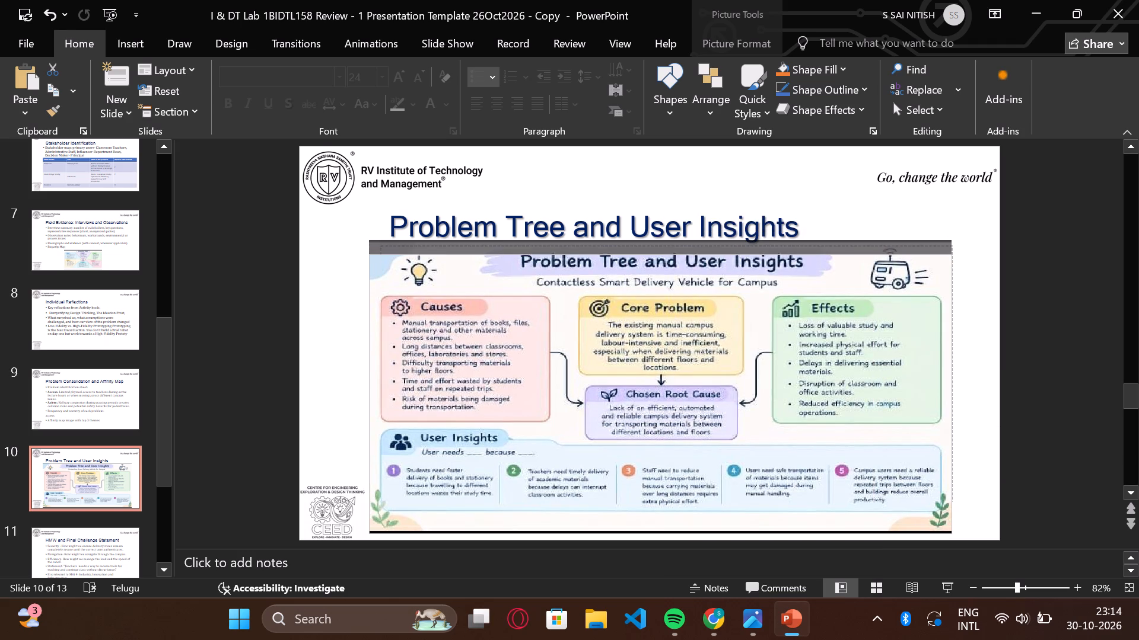
left_click_drag(660, 255, 659, 288)
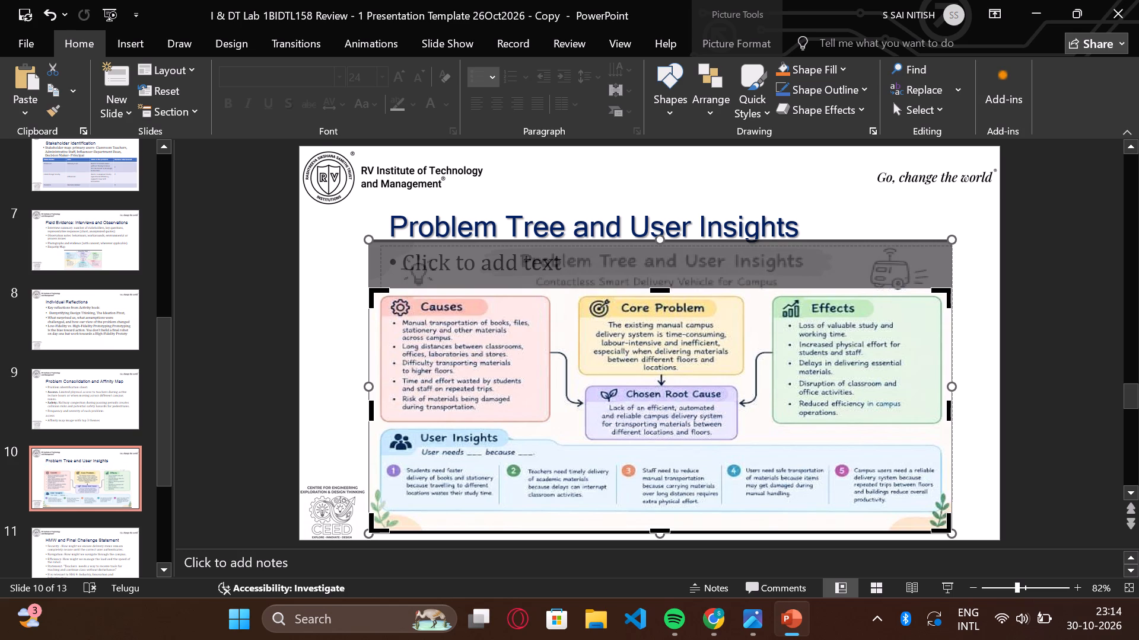
key("Return")
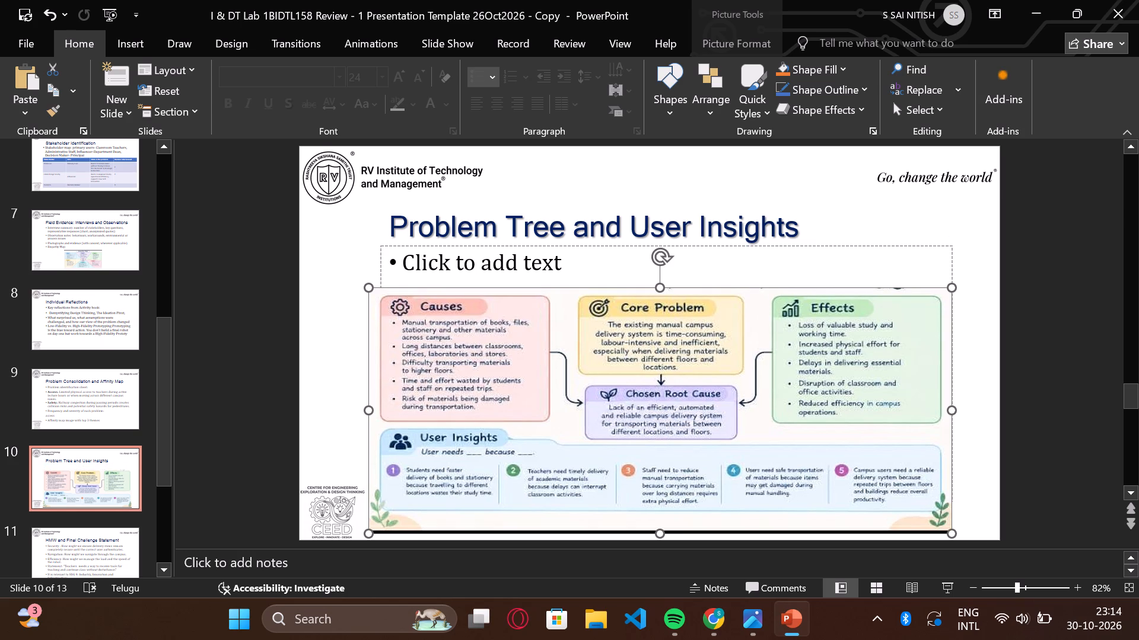
Stretch the cropped picture's top edge up to just beneath the slide title.
left_click_drag(661, 286, 654, 238)
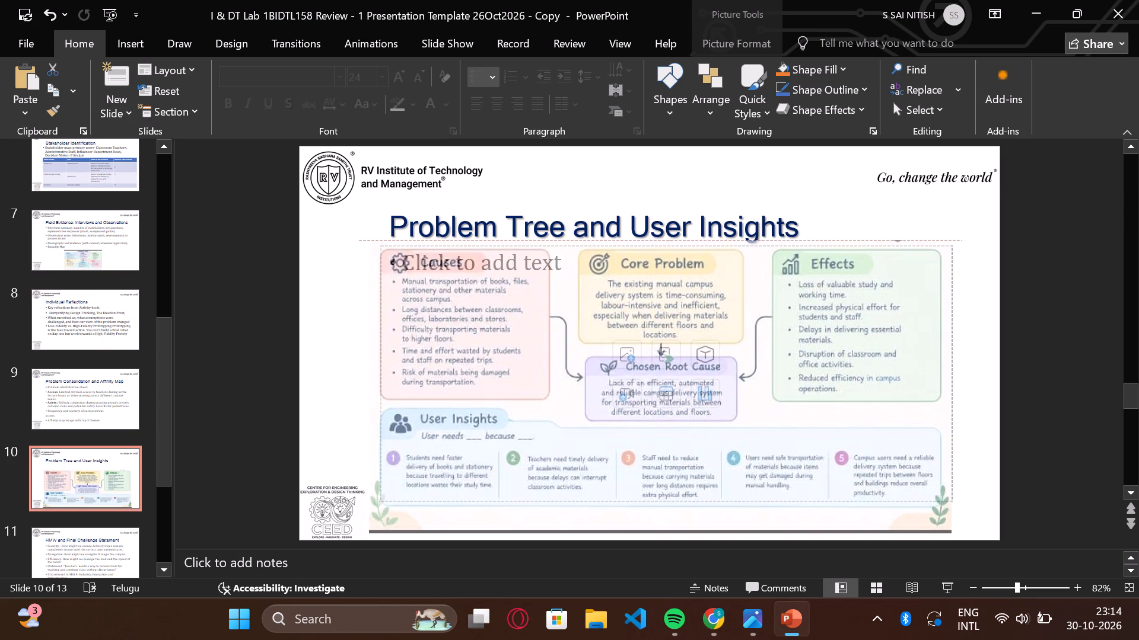
left_click_drag(654, 238, 653, 238)
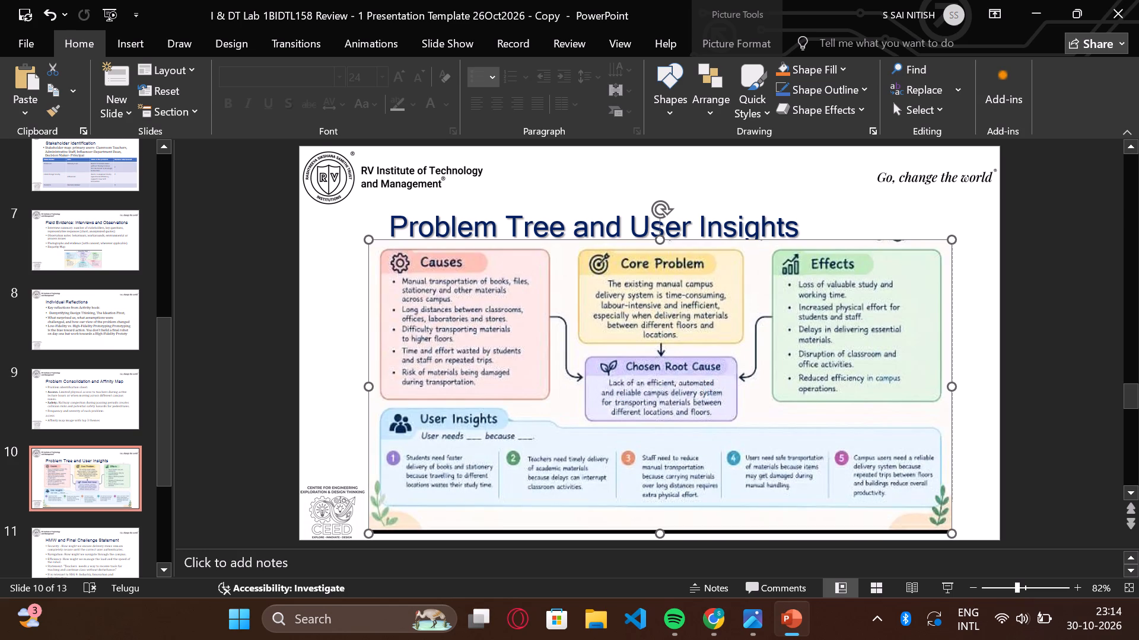
left_click(1042, 289)
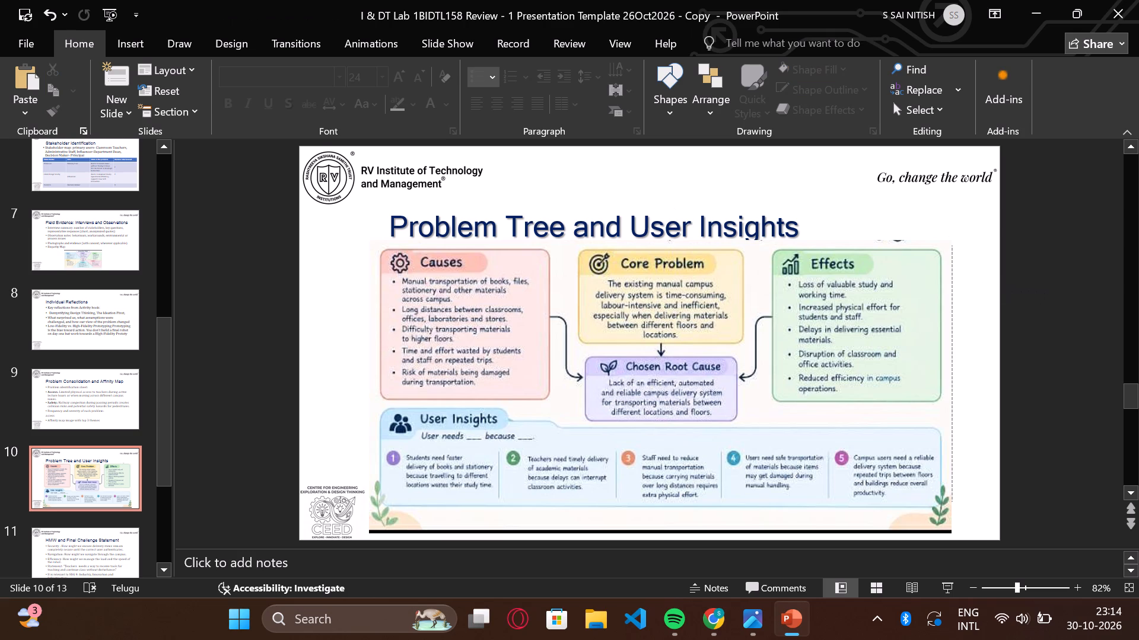
Crop the leftover heading sliver off the top of the problem tree picture and readjust its top edge below the slide title.
left_click(817, 283)
right_click(713, 267)
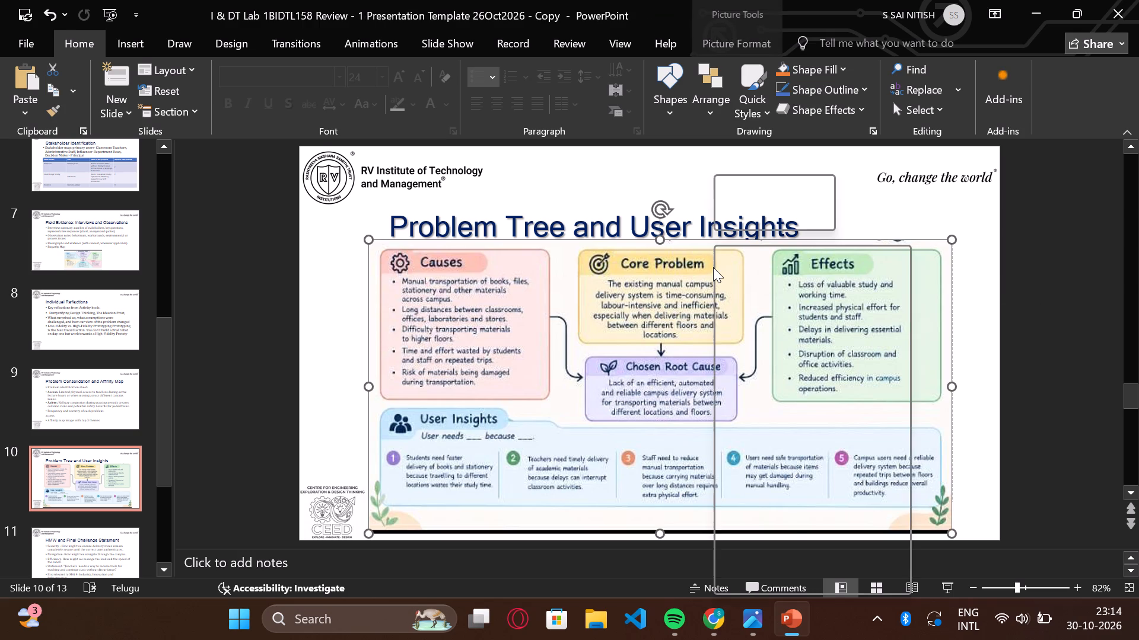
left_click(765, 207)
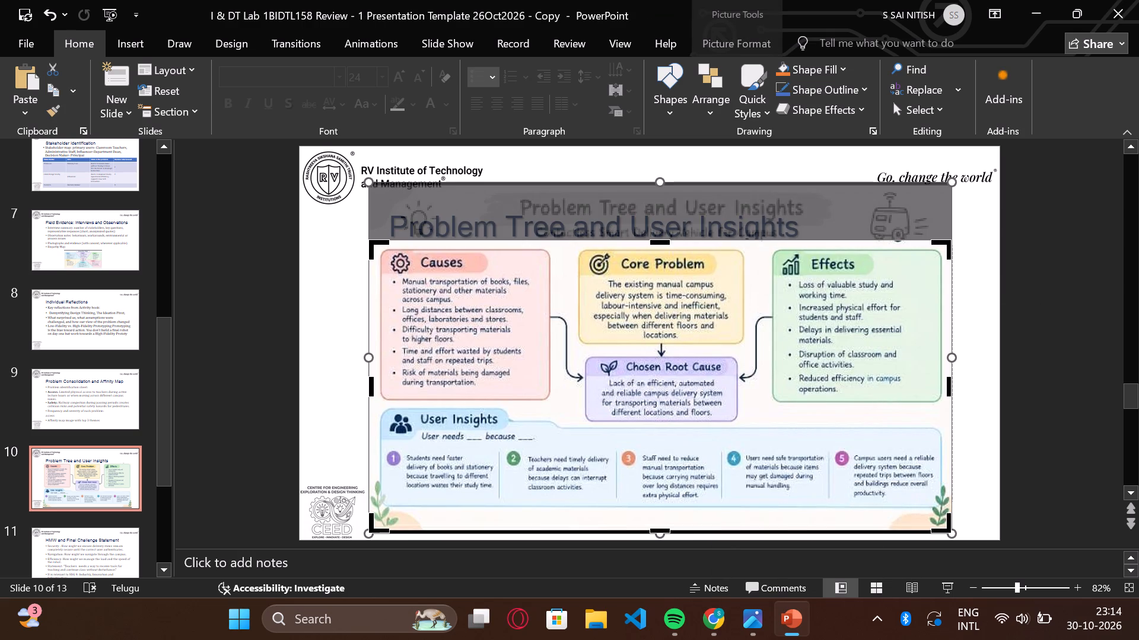
left_click(659, 241)
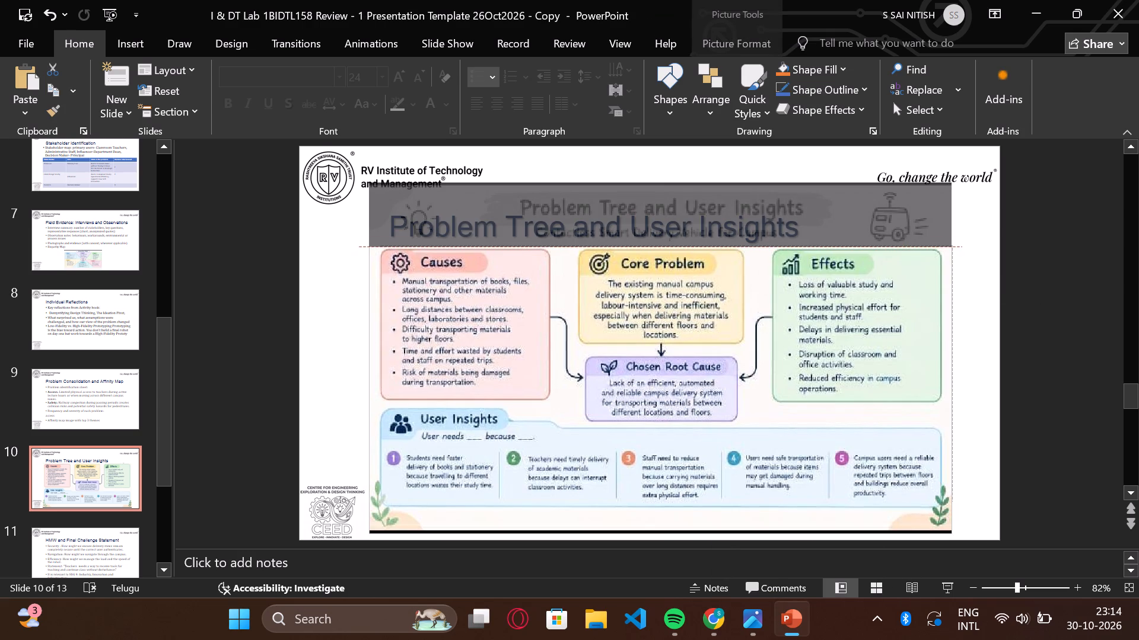
key("Return")
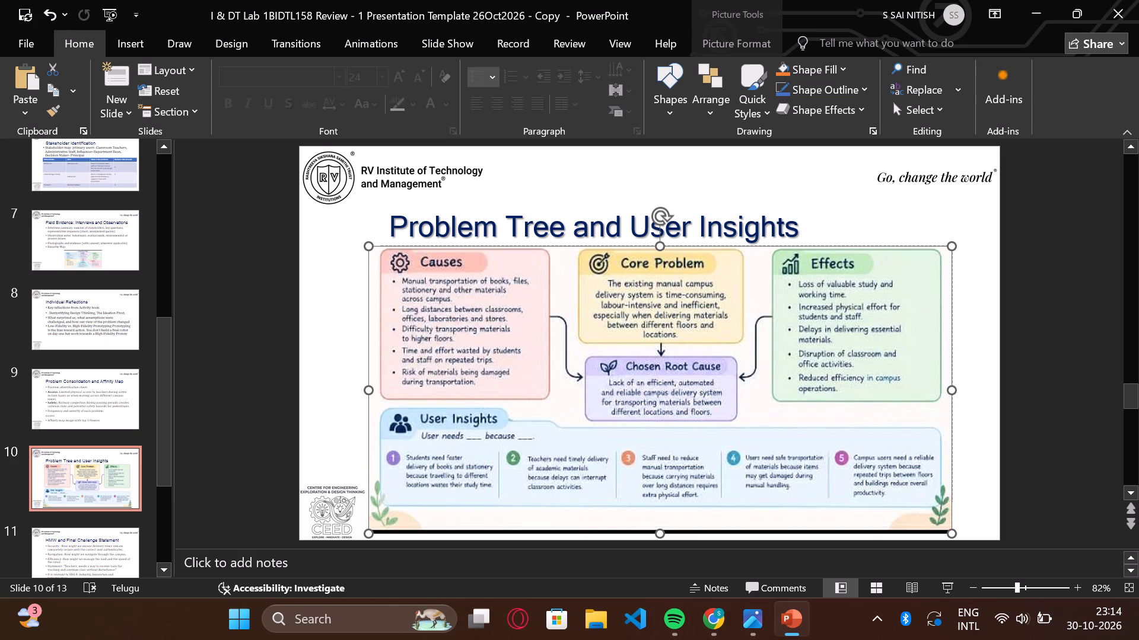
left_click_drag(661, 248, 659, 238)
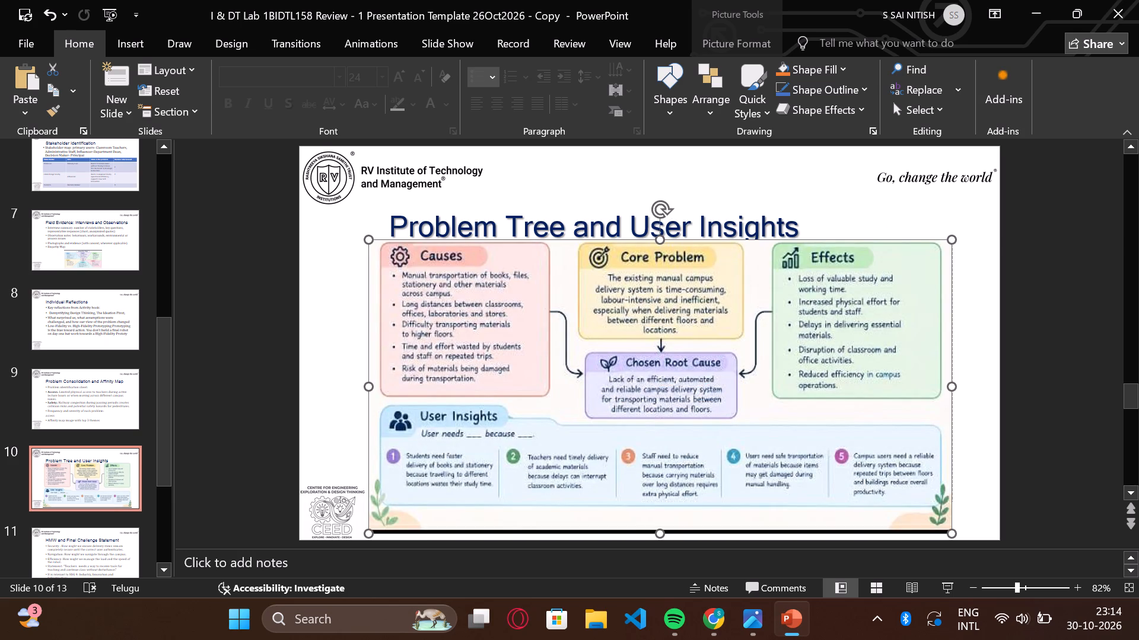
left_click(661, 243)
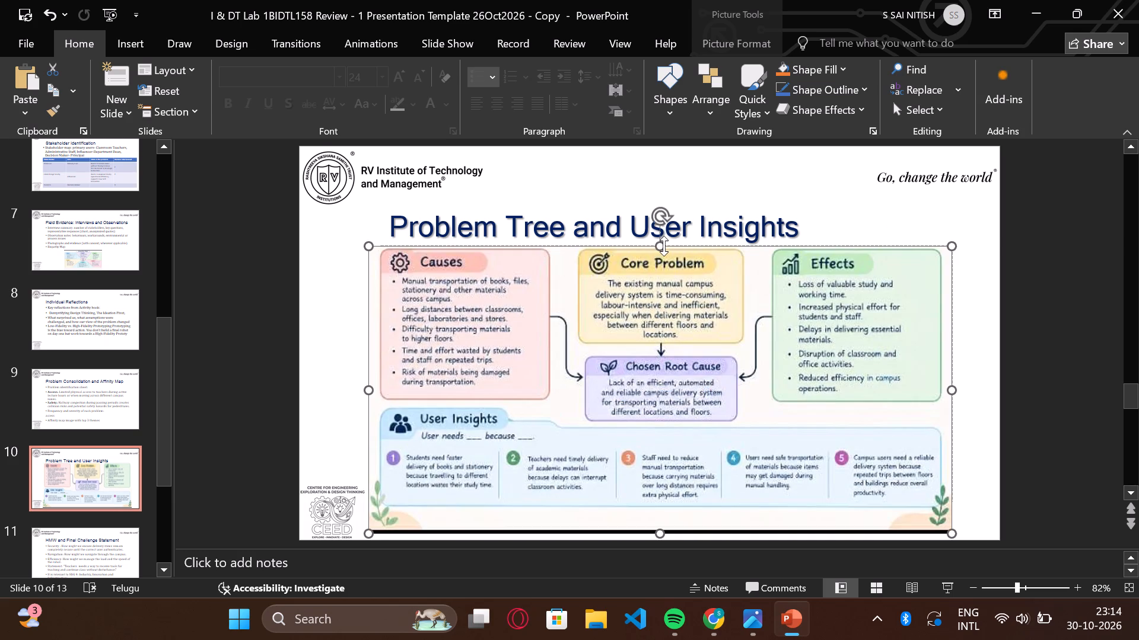
Crop the black line and empty strip off the bottom of the problem tree picture, and extend its lower edge slightly downward.
right_click(683, 347)
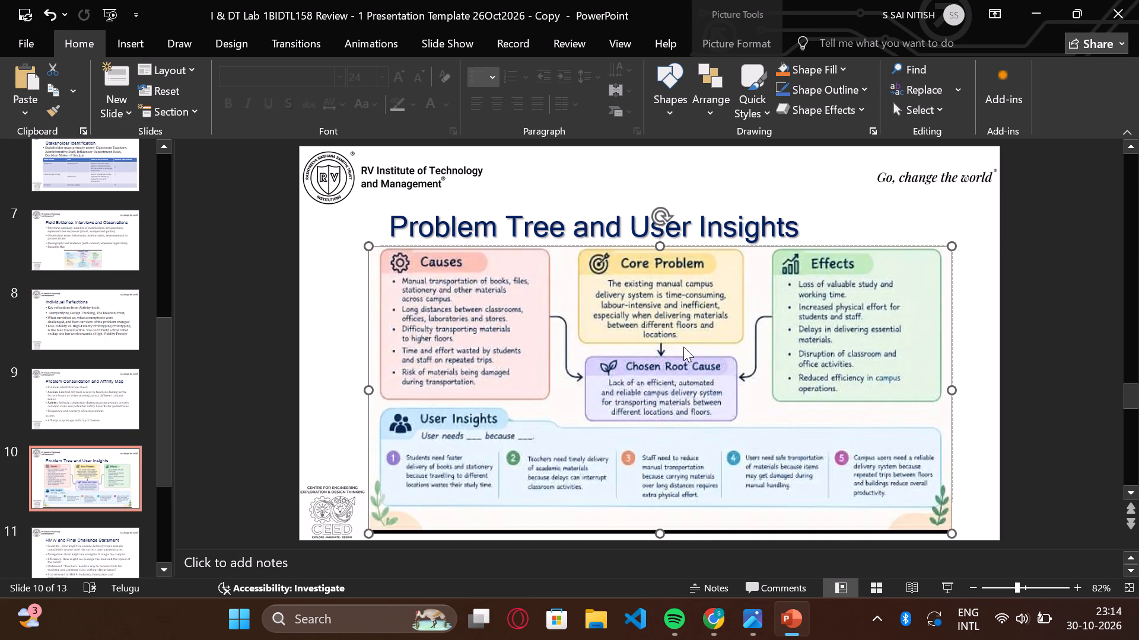
left_click(734, 187)
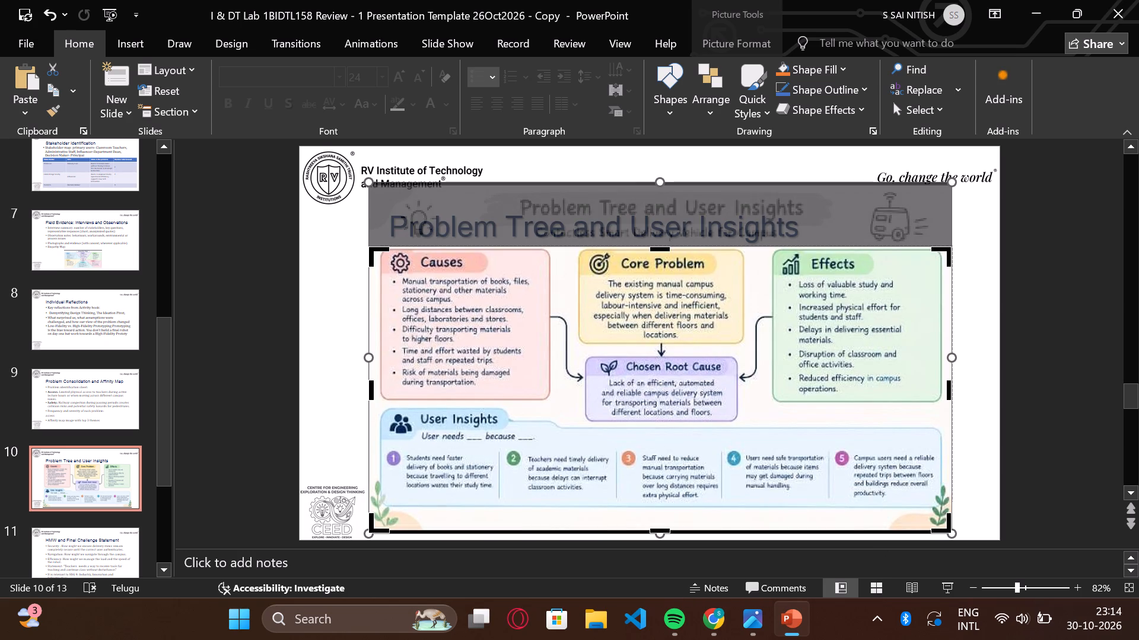
left_click_drag(664, 533, 661, 514)
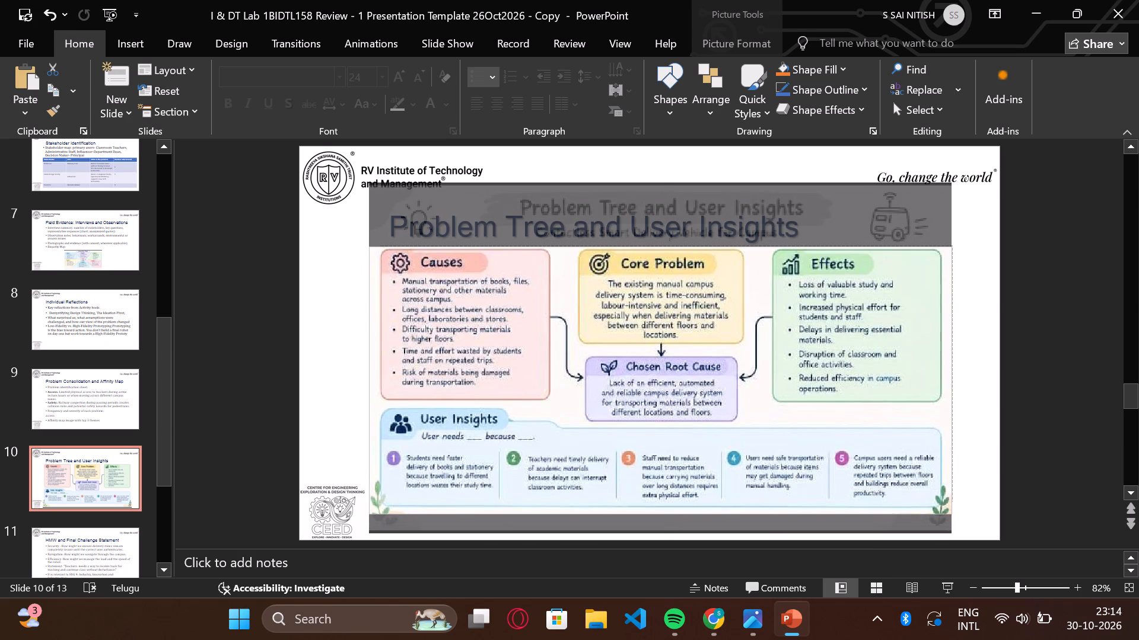
left_click_drag(661, 514, 661, 513)
key("Return")
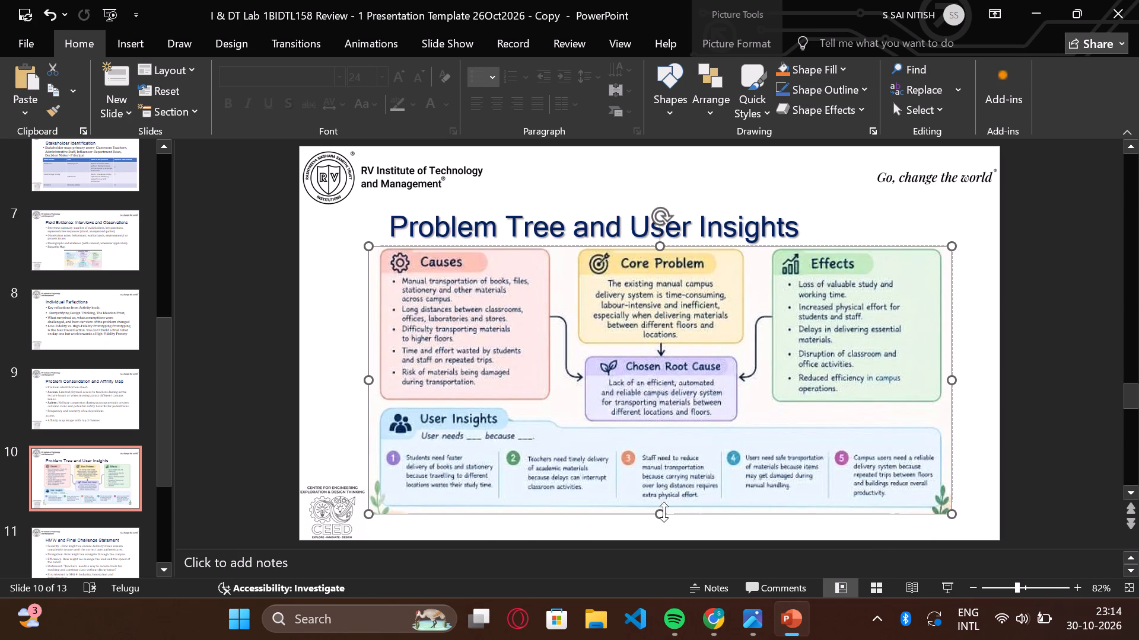
left_click_drag(661, 514, 661, 520)
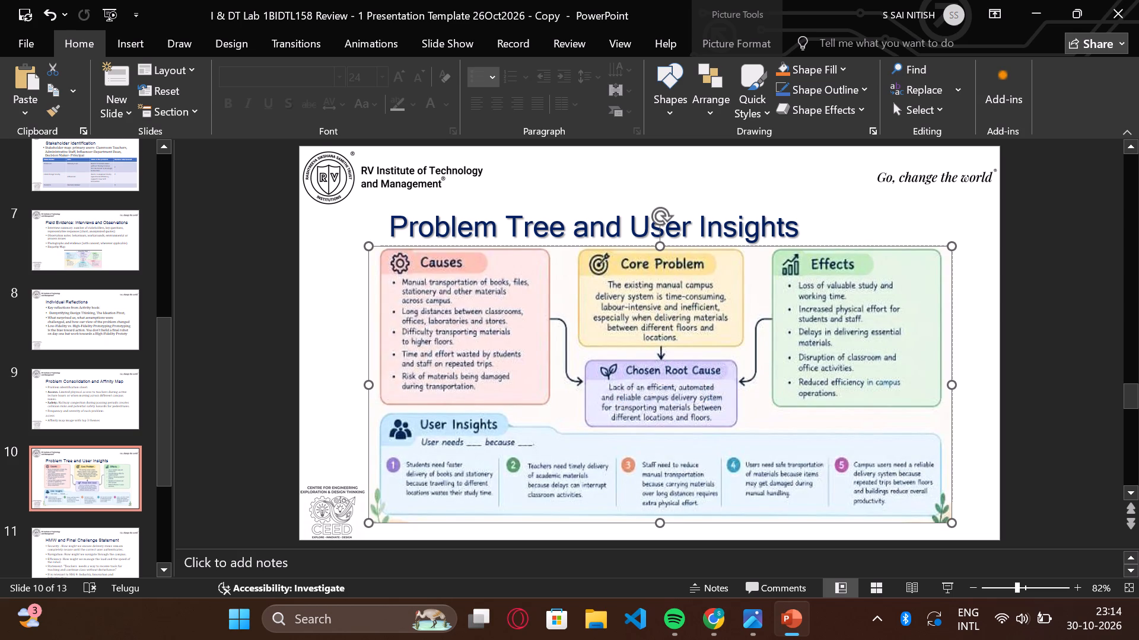
Play the slide show from the first slide to check the presentation up to the Problem Tree and User Insights slide.
key("F5")
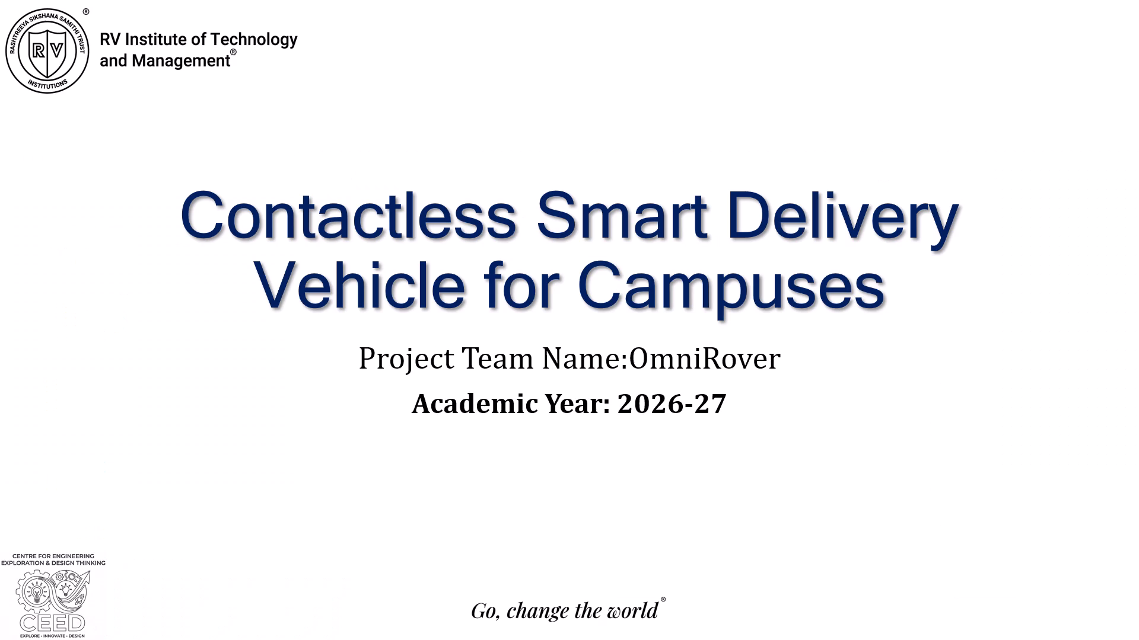
key("Right")
key("Right")
key("Right")
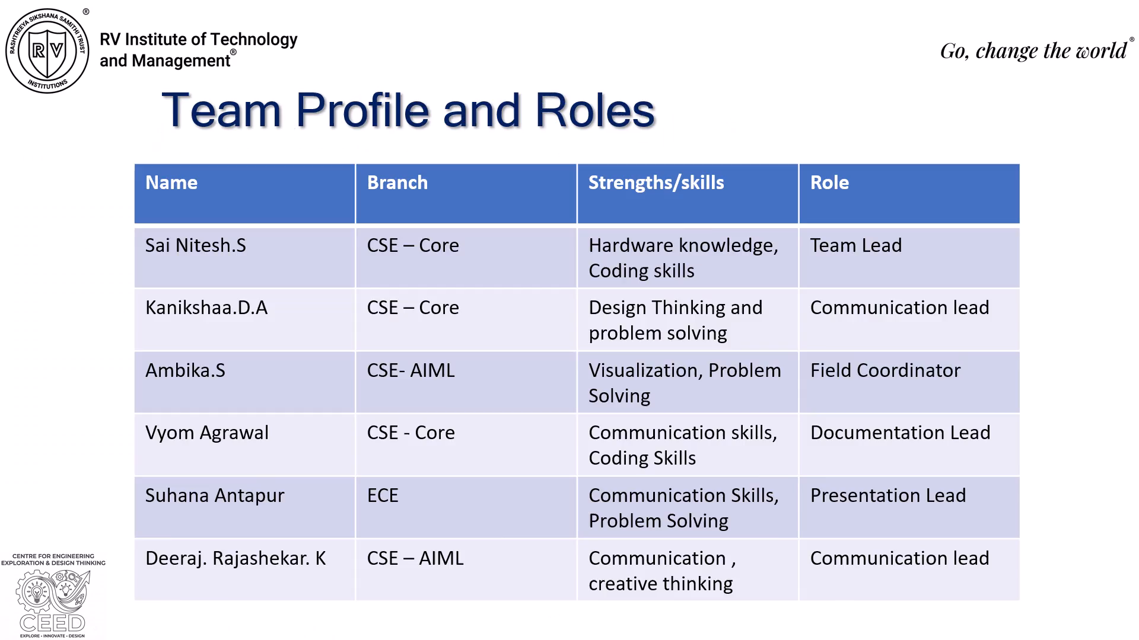
key("Right")
key("Right")
key("Right")
key("Right")
key("Right")
key("Right")
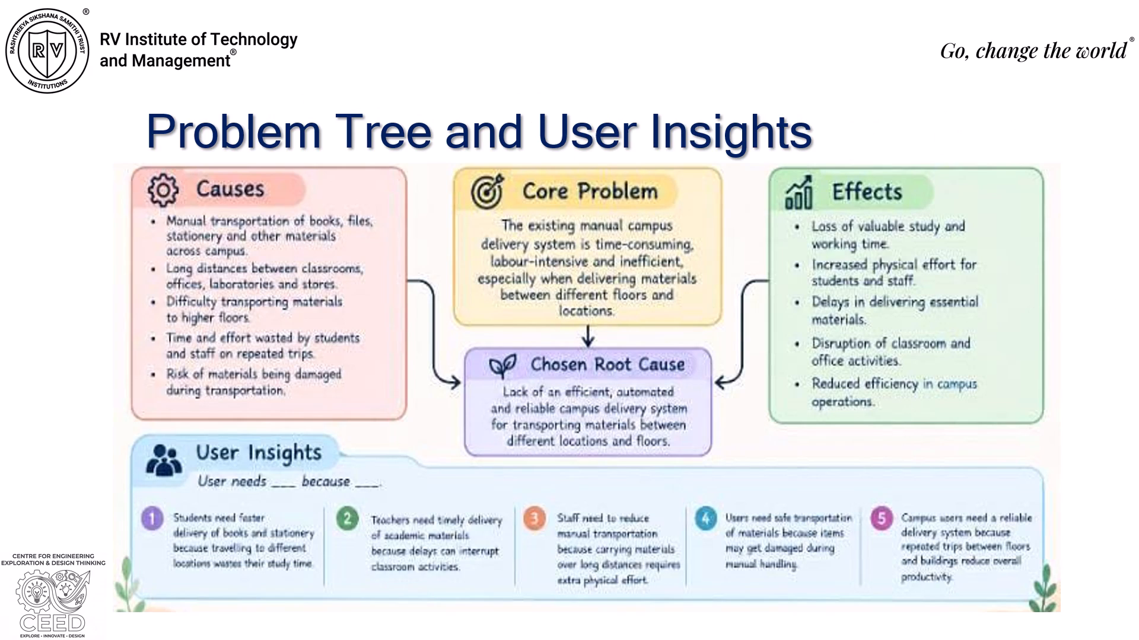
key("Escape")
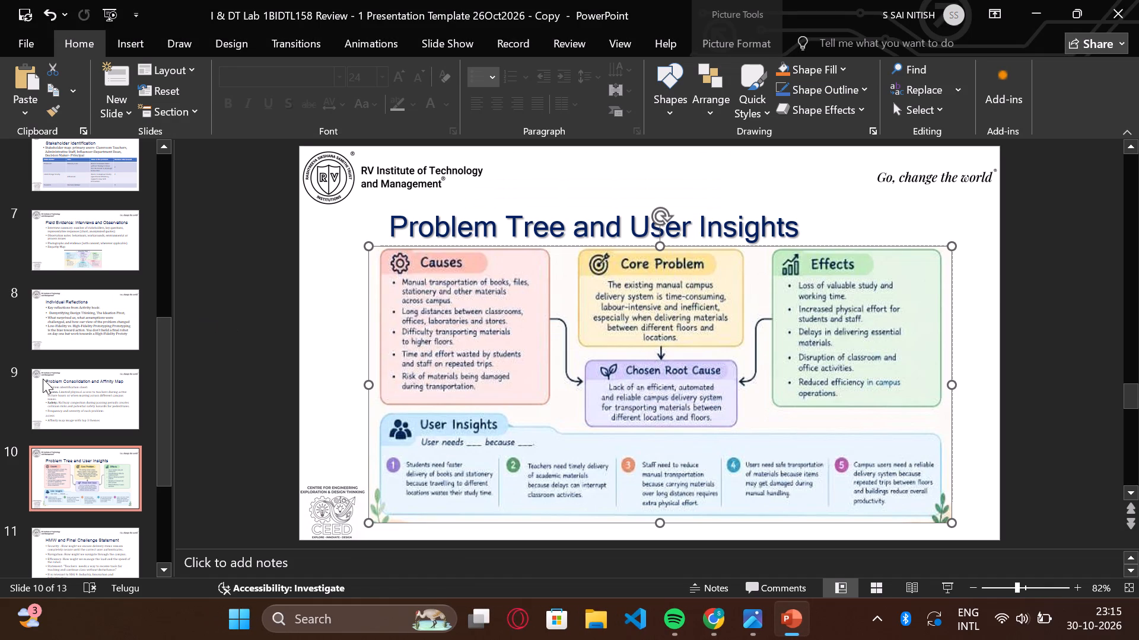
Look through the HMW, Problem Tree, Problem Consolidation, Team Profile and Challenges slides to check their content.
scroll(30, 386, "down", 1)
left_click(87, 381)
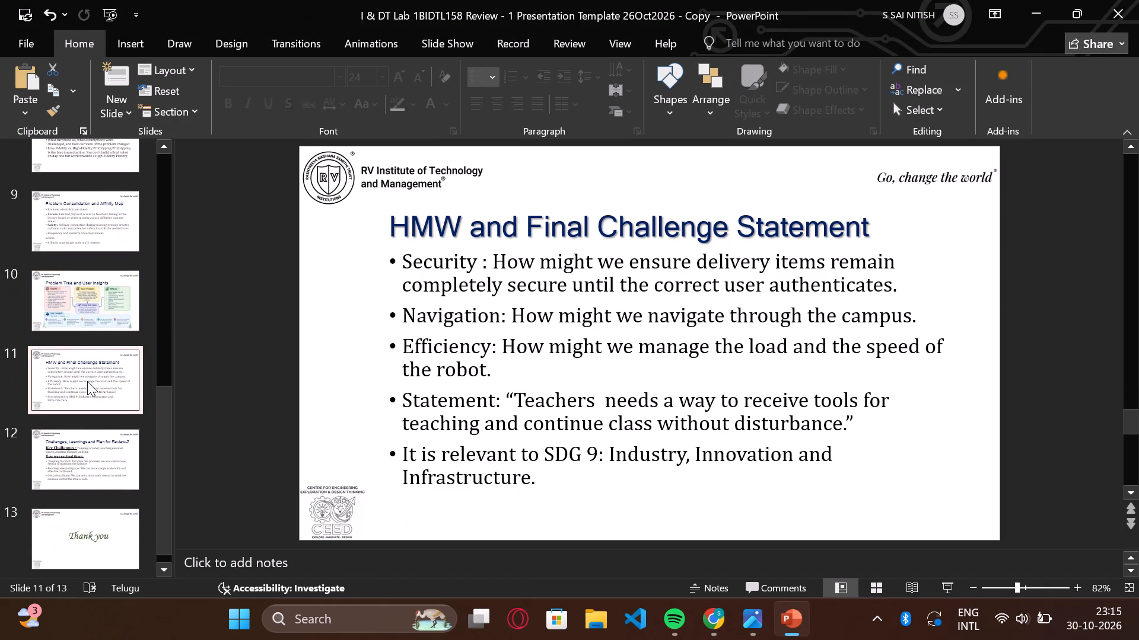
scroll(87, 381, "up", 1)
left_click(87, 381)
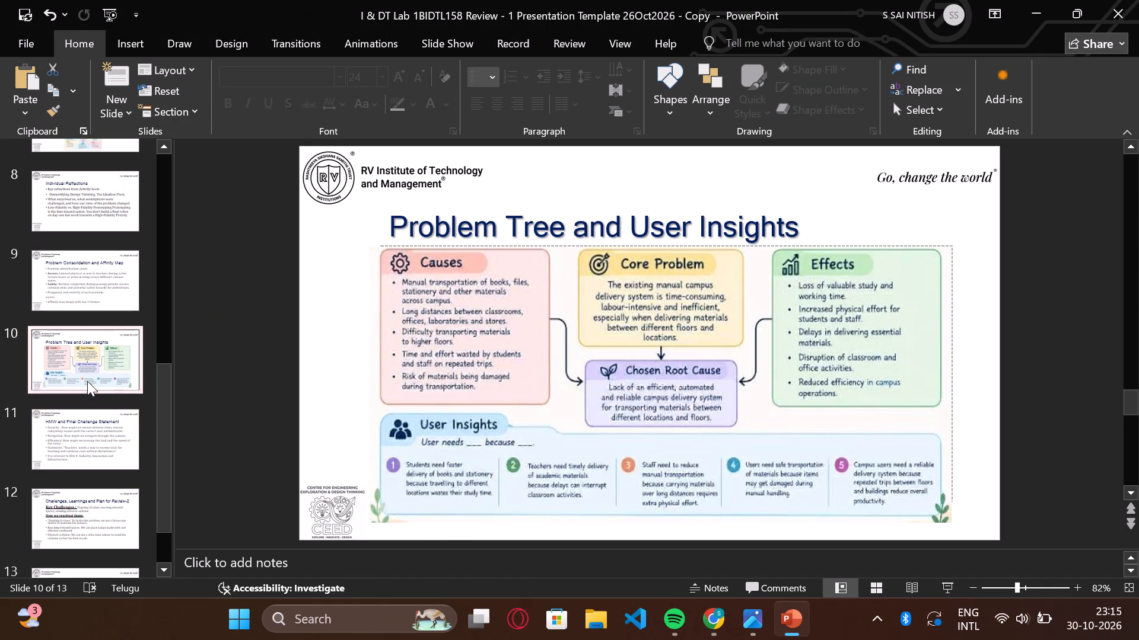
scroll(87, 381, "up", 1)
left_click(85, 369)
scroll(85, 369, "up", 1)
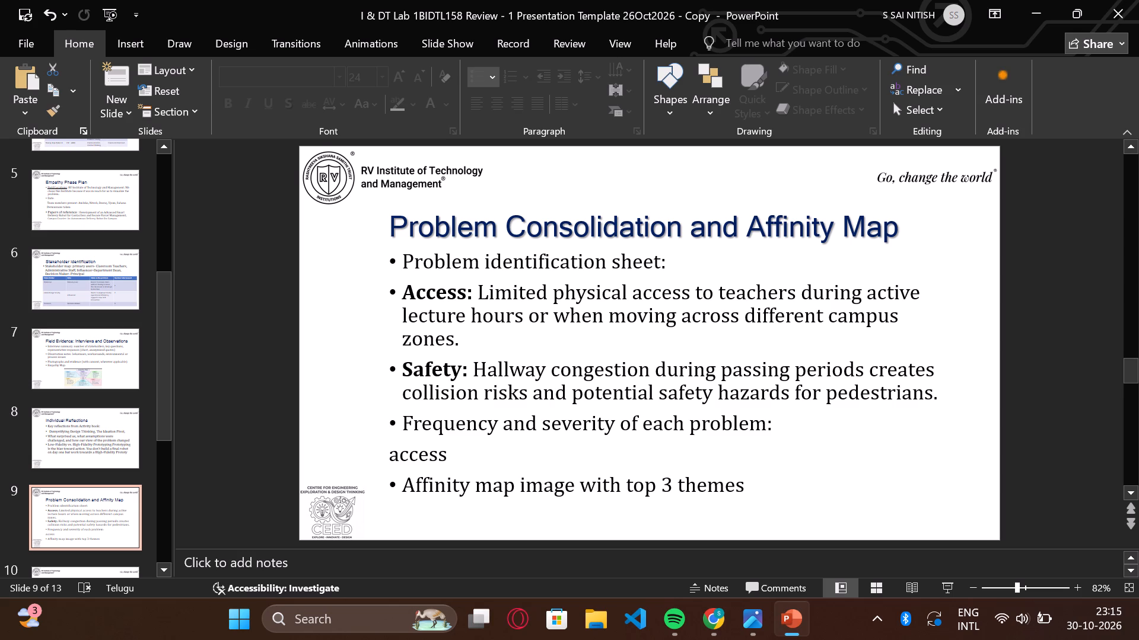
scroll(58, 259, "up", 6)
left_click(85, 437)
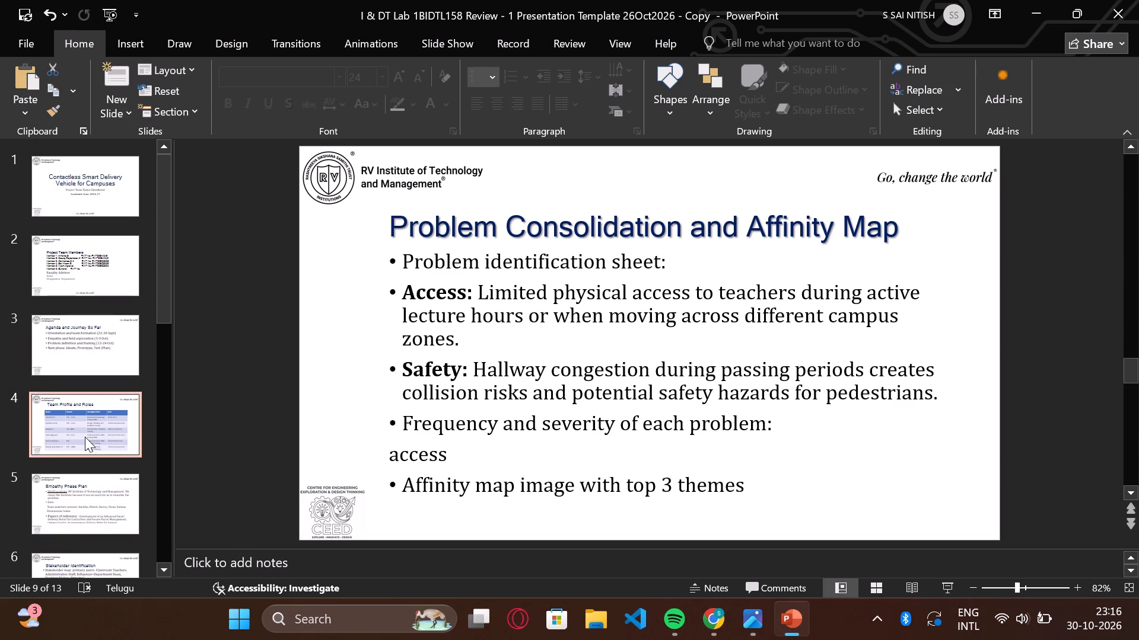
scroll(85, 437, "down", 4)
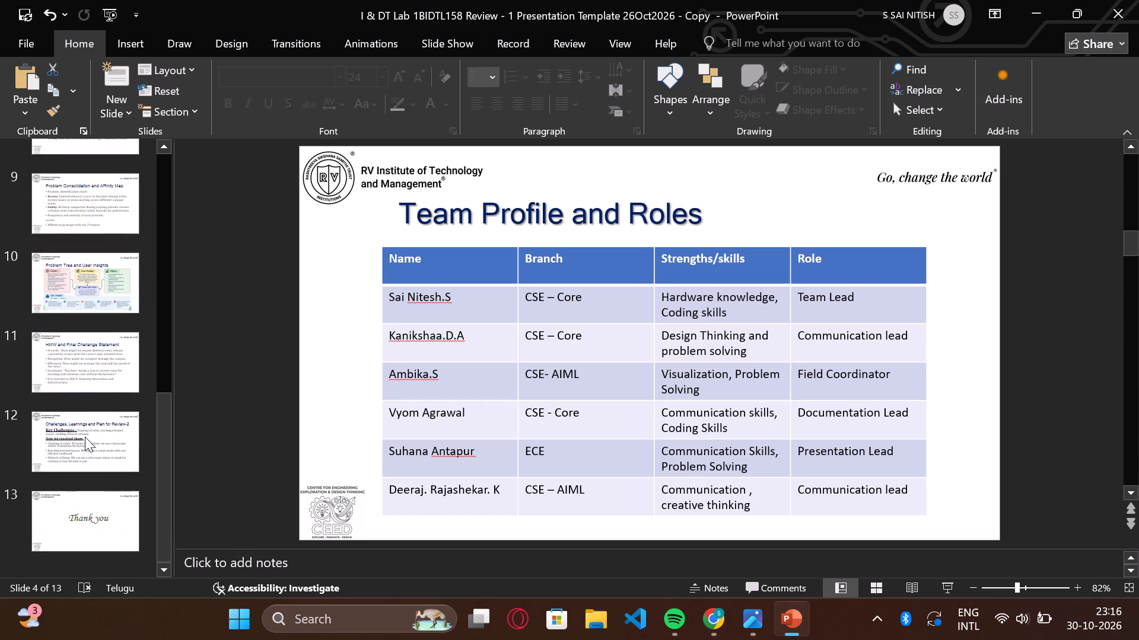
left_click(85, 437)
scroll(85, 437, "up", 1)
left_click(85, 437)
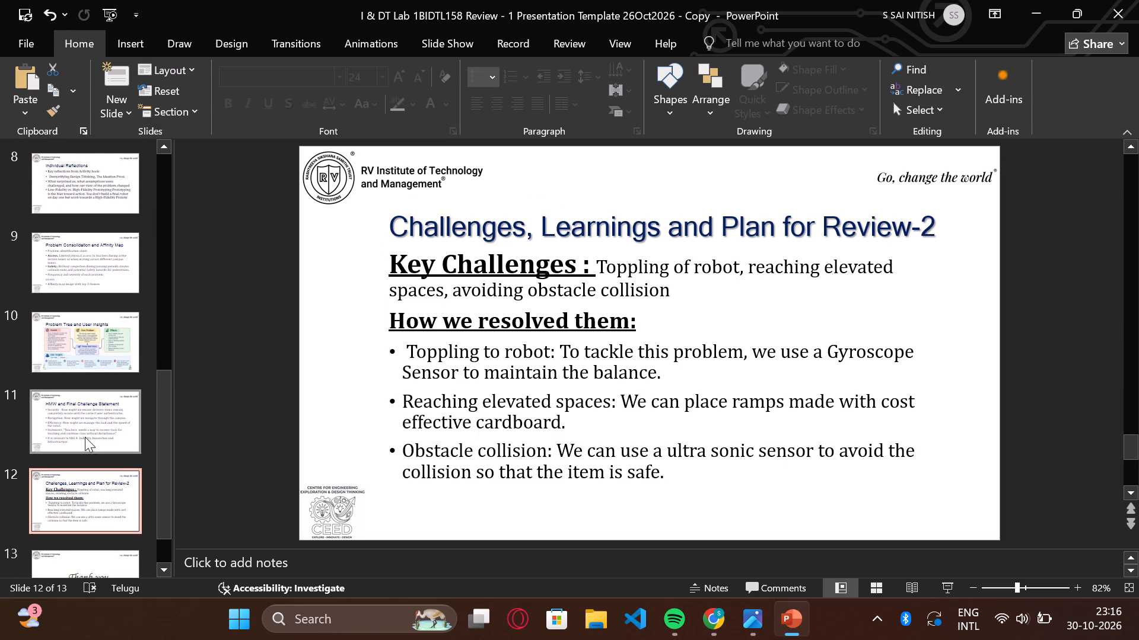
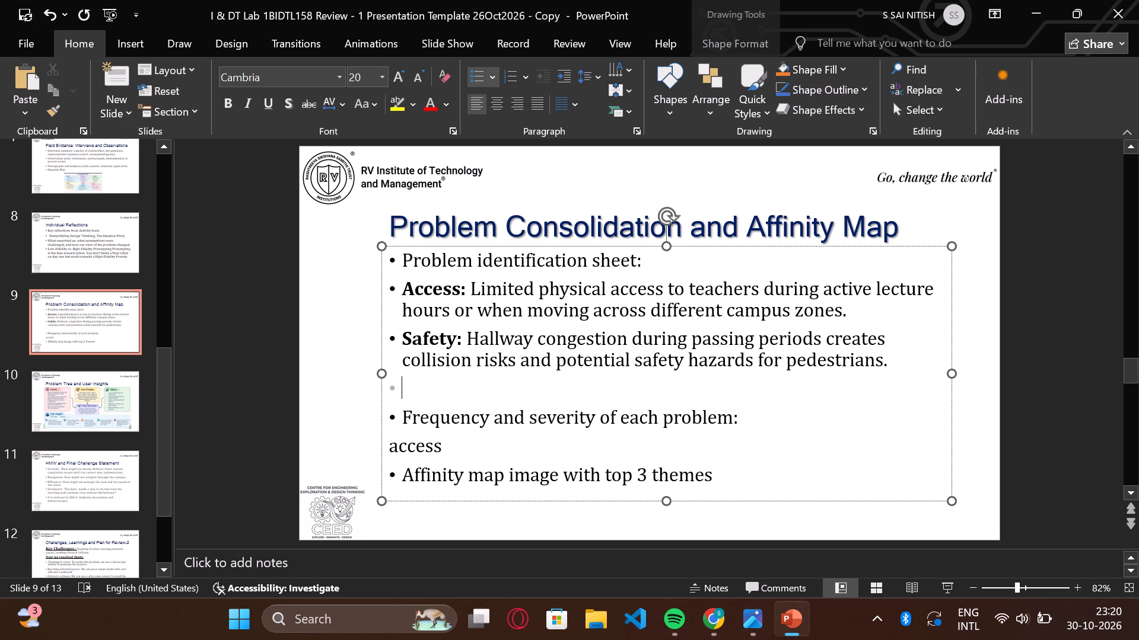
key("ctrl+v")
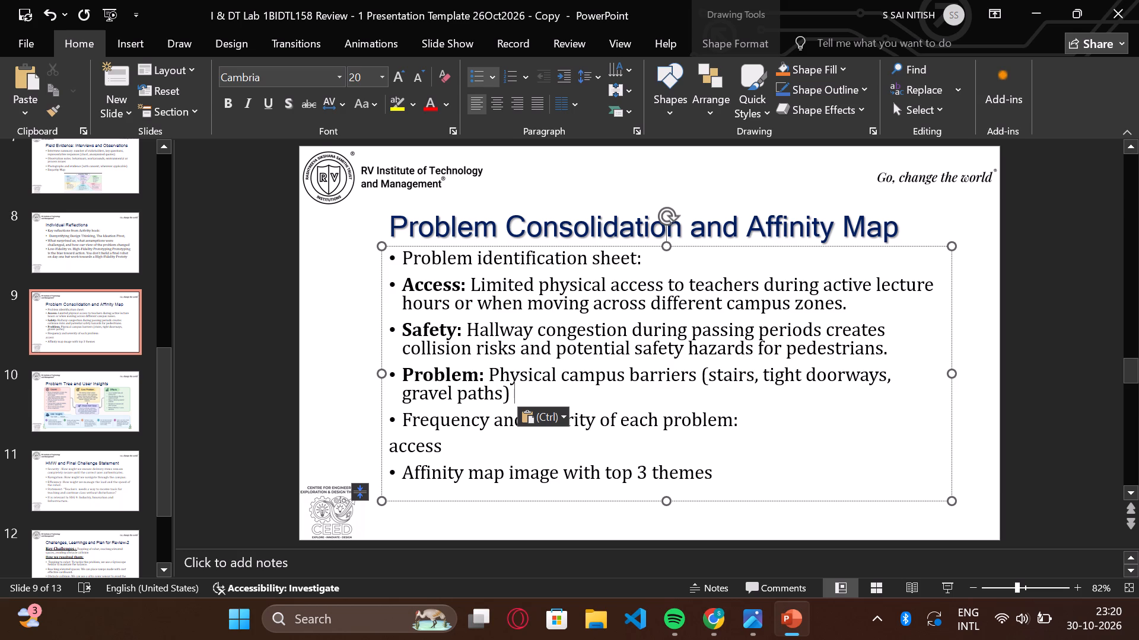
Shorten the Problem bullet to read "Physical campus barriers (stairs)", removing the tight doorways and gravel paths.
left_click_drag(754, 372, 761, 385)
left_click_drag(761, 385, 754, 391)
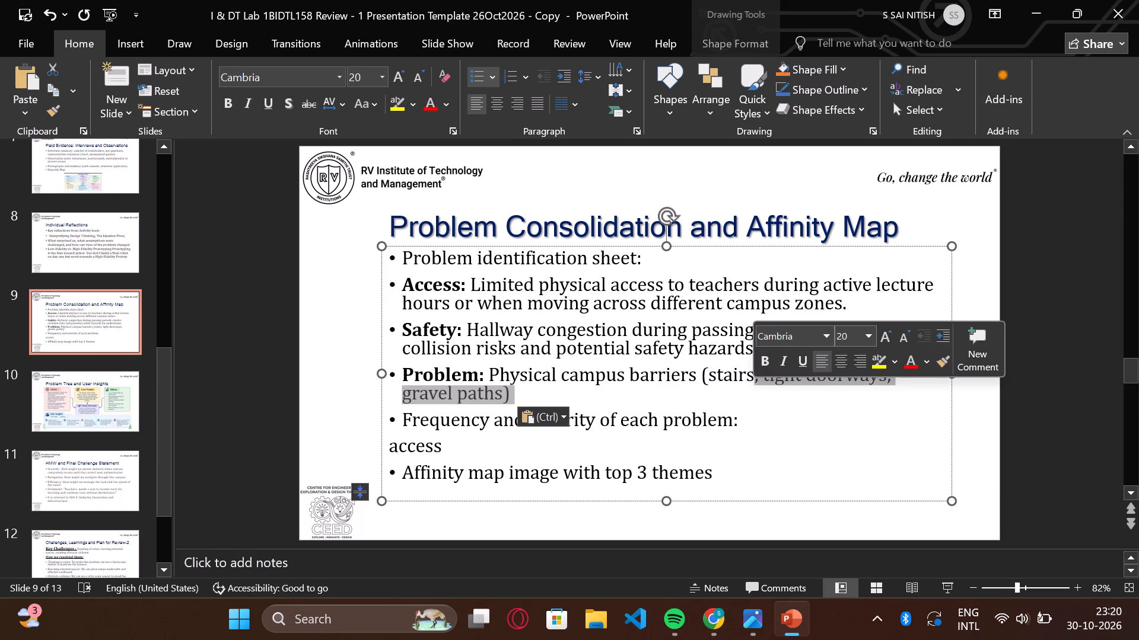
key("BackSpace")
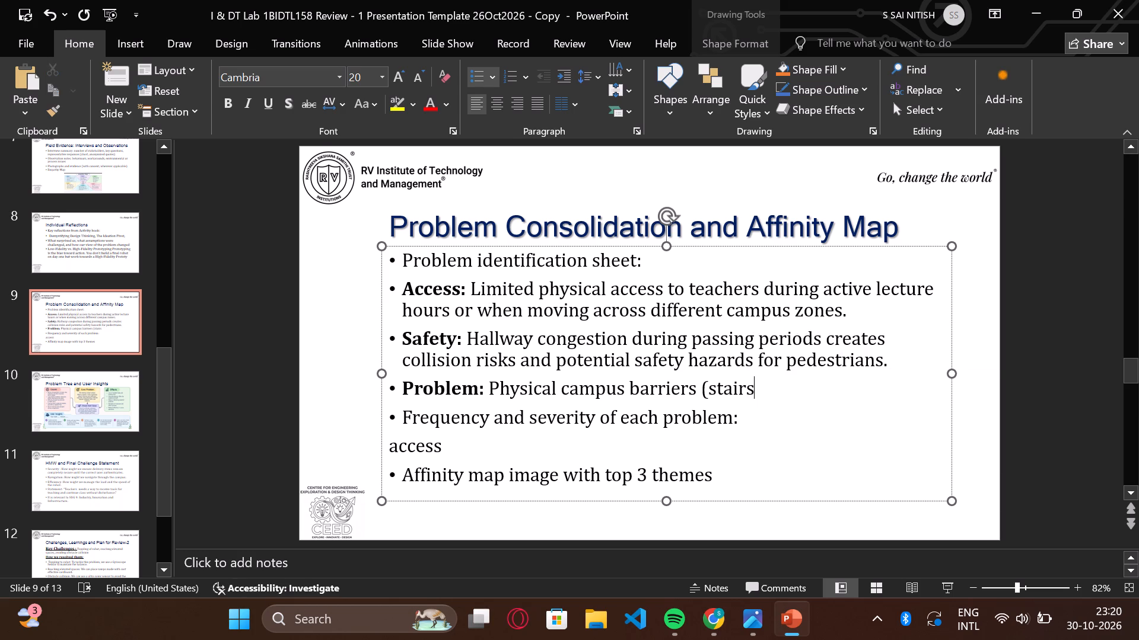
key("shift+parenright")
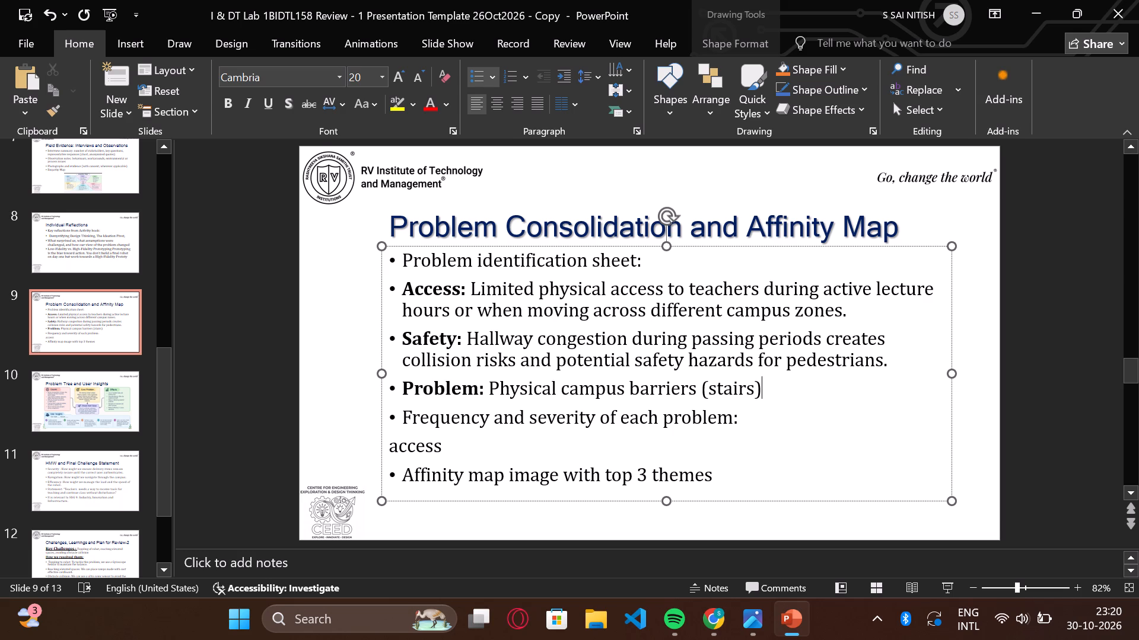
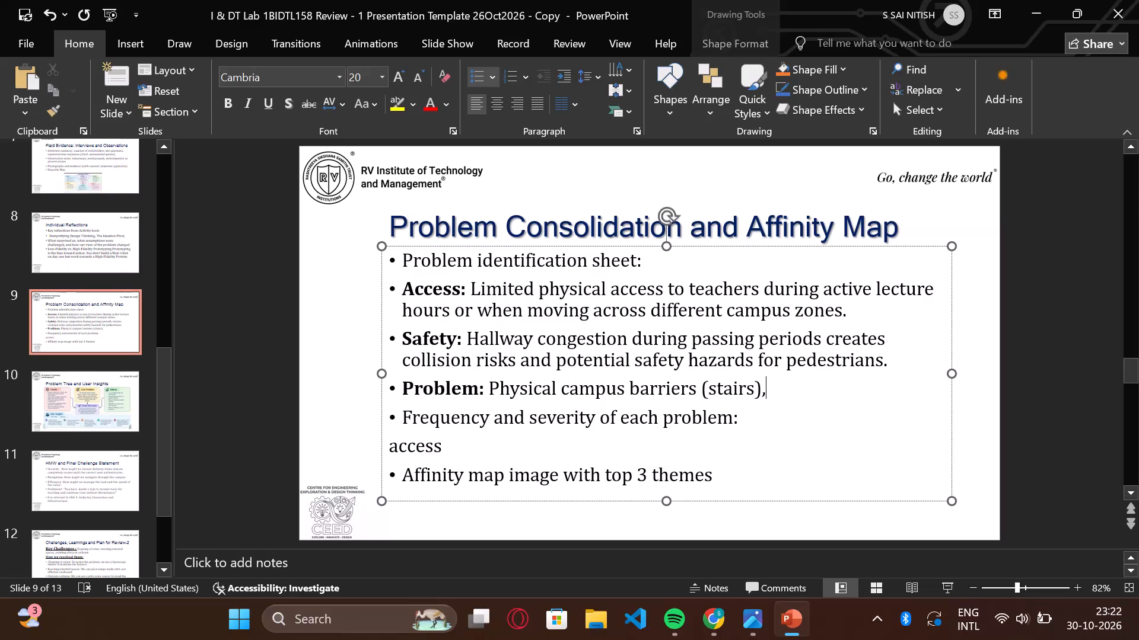
Extend the Problem bullet with a comma and a space after "Physical campus barriers (stairs)", ready for more text.
key("BackSpace")
key("space")
key("BackSpace")
type(",")
key("space")
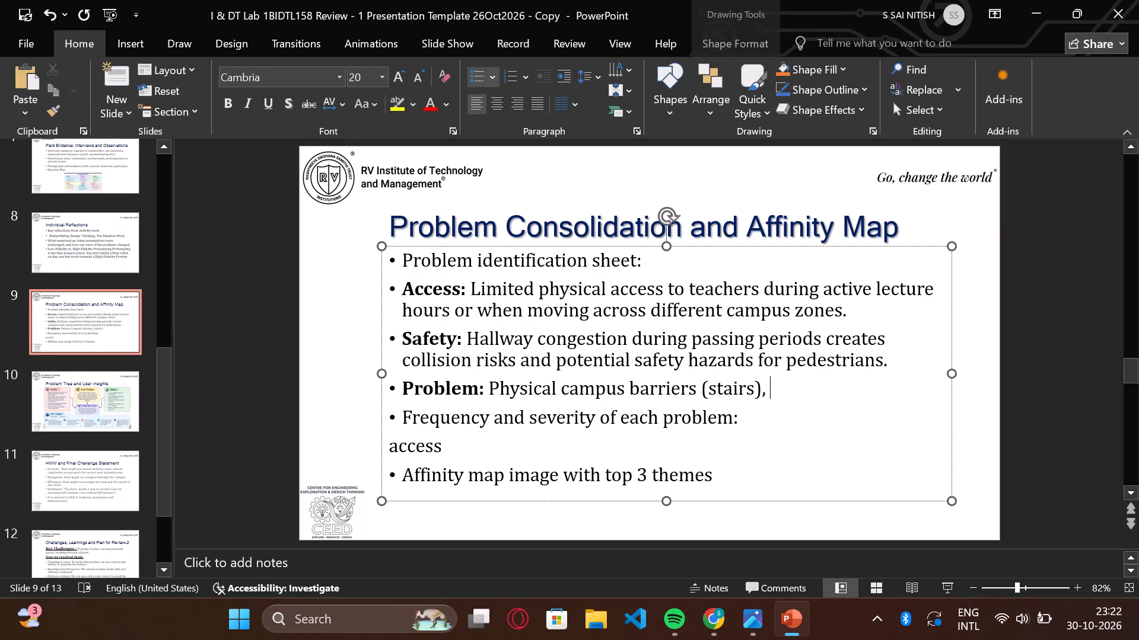
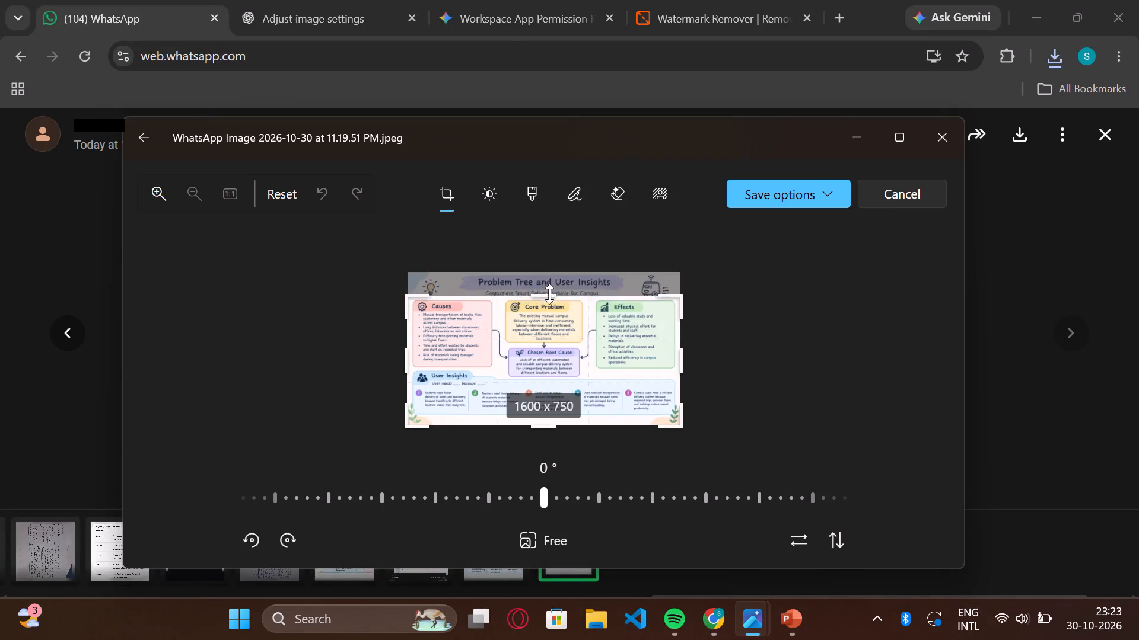
Crop the title band off the top of the Problem Tree and User Insights image, to 1600 x 750, and save over the original file.
left_click_drag(549, 294, 550, 294)
left_click(794, 196)
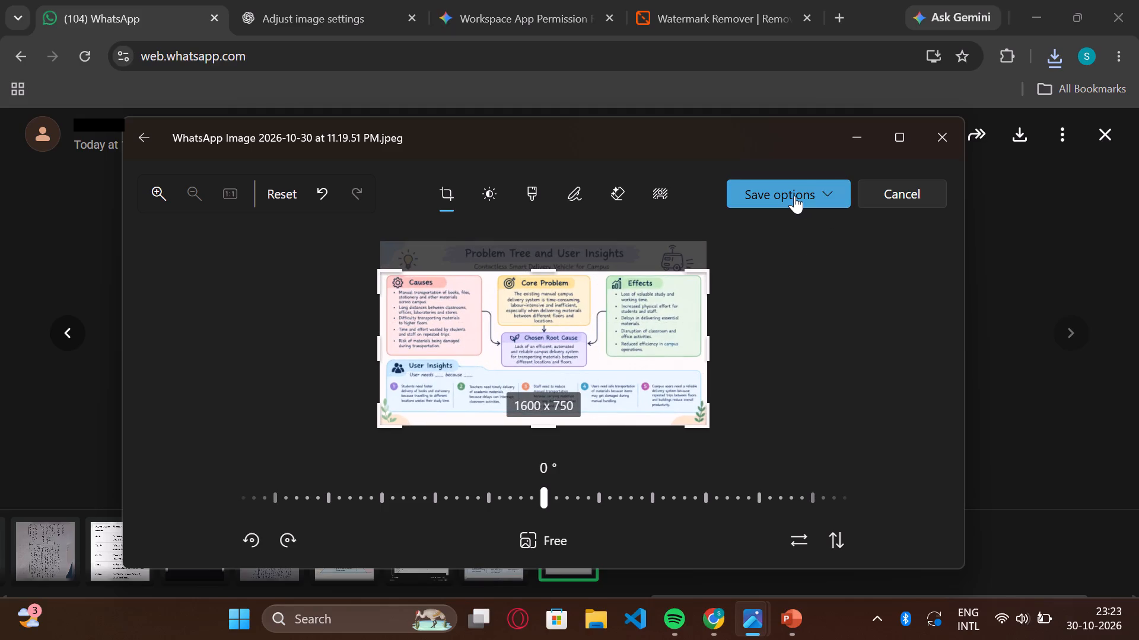
left_click(788, 261)
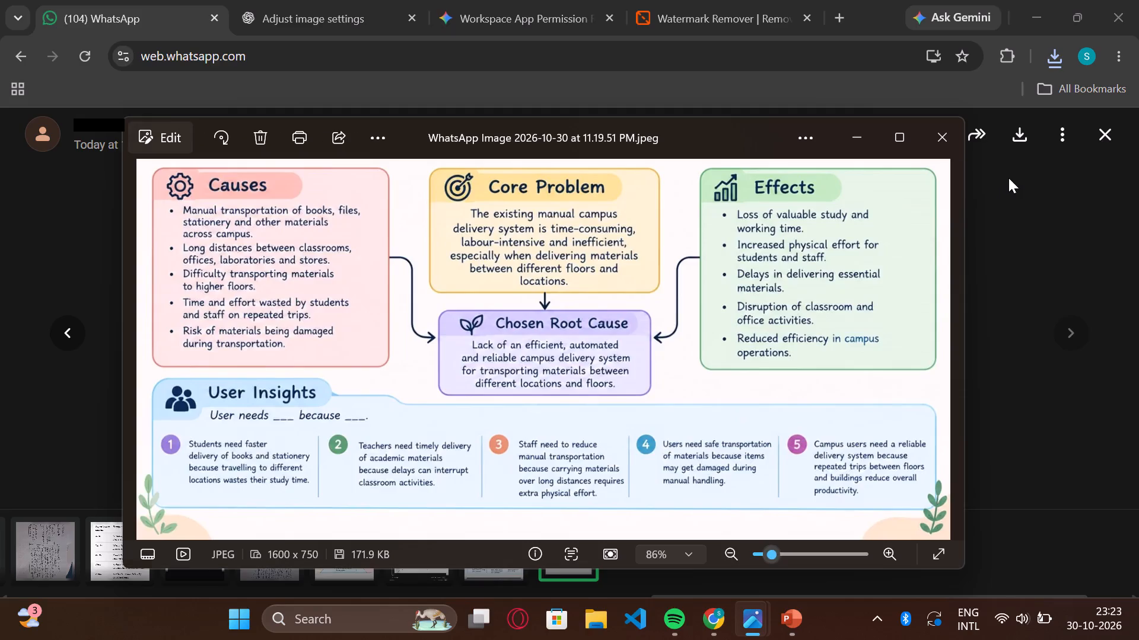
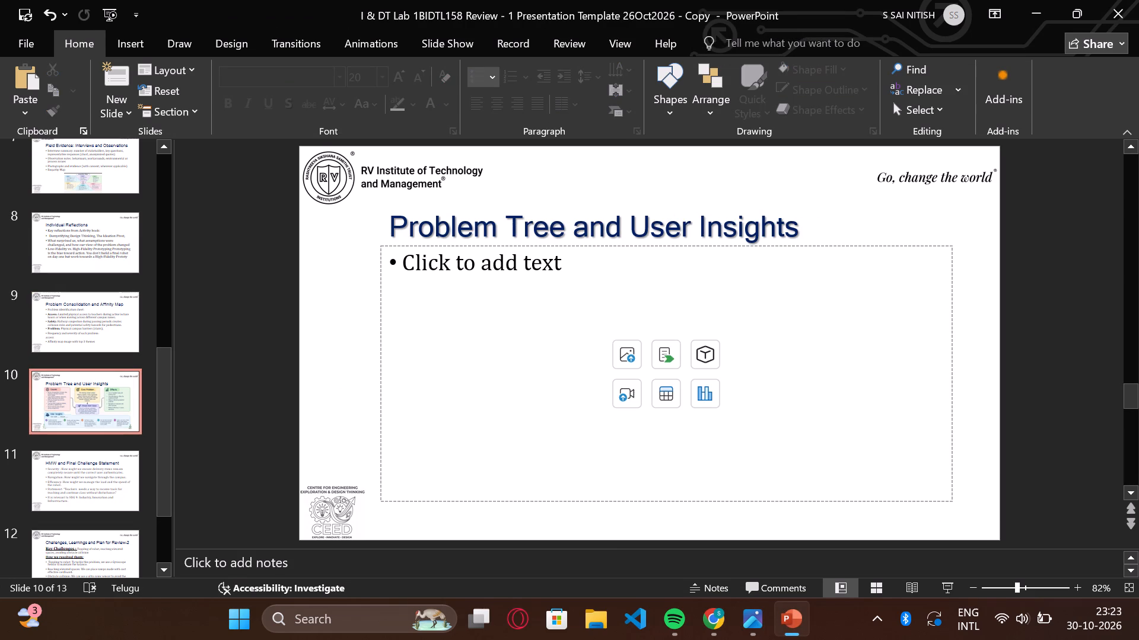
Bring the cropped Causes, Core Problem, Effects and User Insights image from Photos into the empty content placeholder on slide 10.
left_click(751, 632)
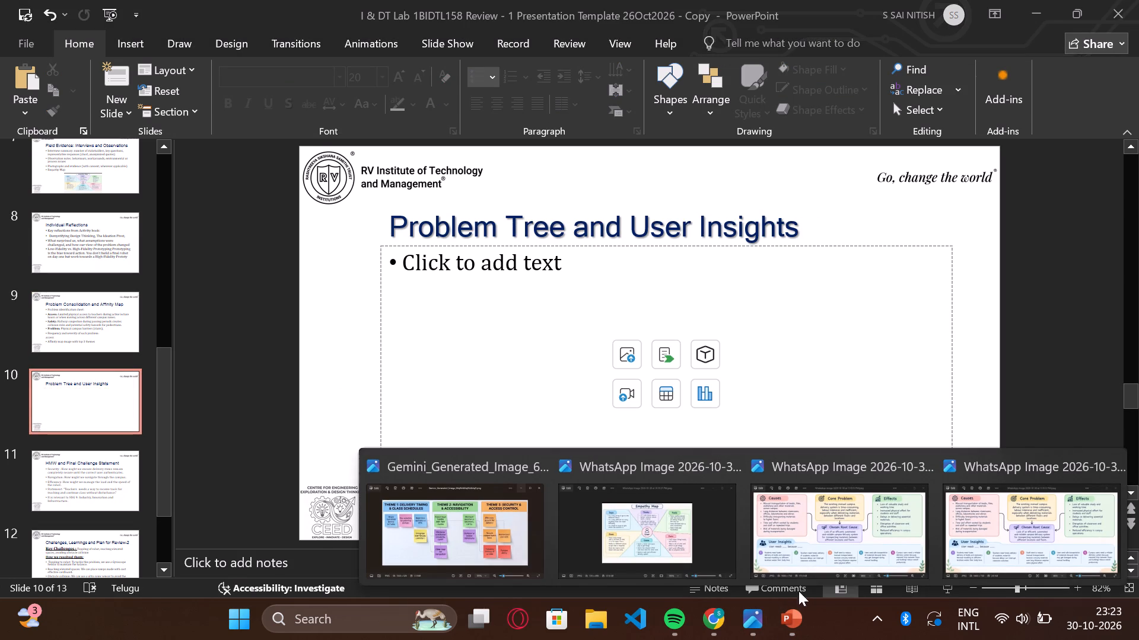
left_click(850, 551)
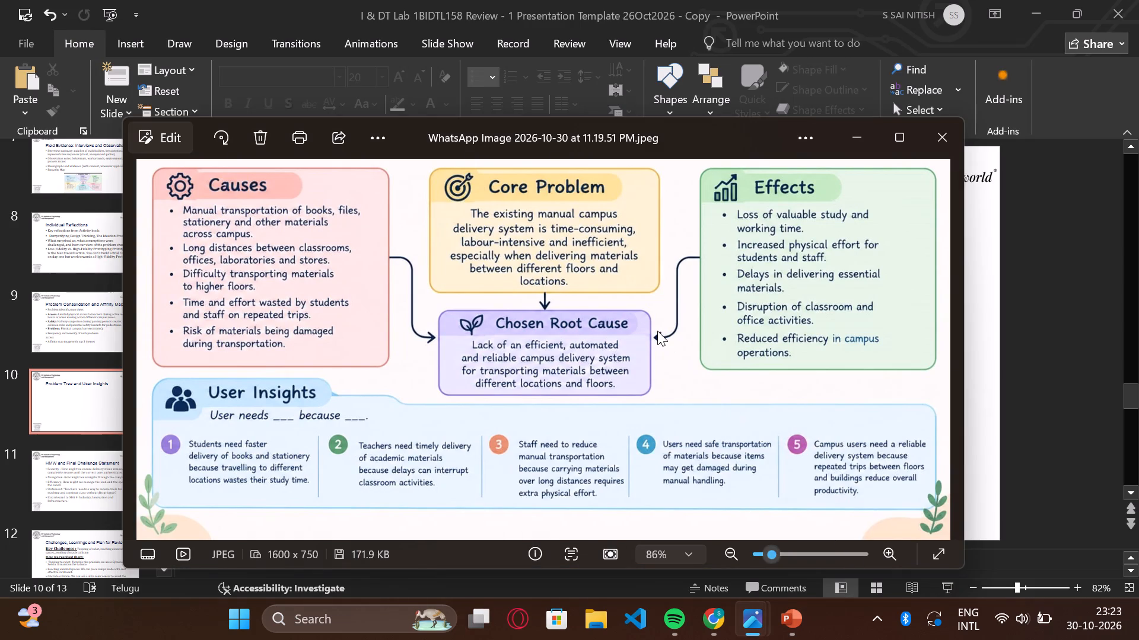
left_click_drag(657, 331, 664, 292)
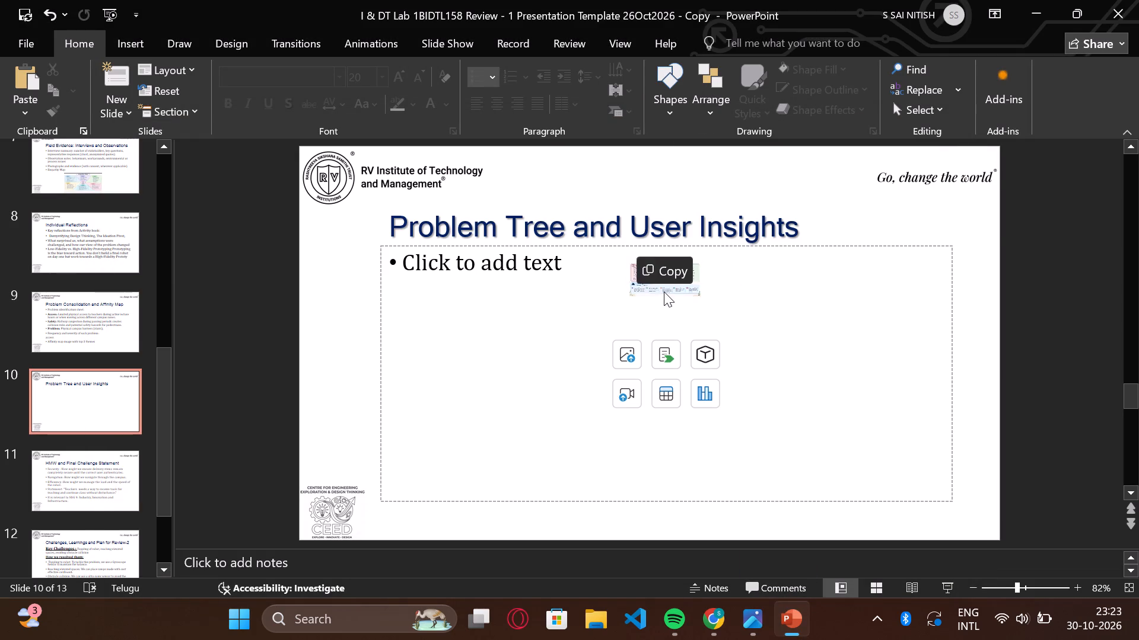
left_click_drag(664, 292, 656, 374)
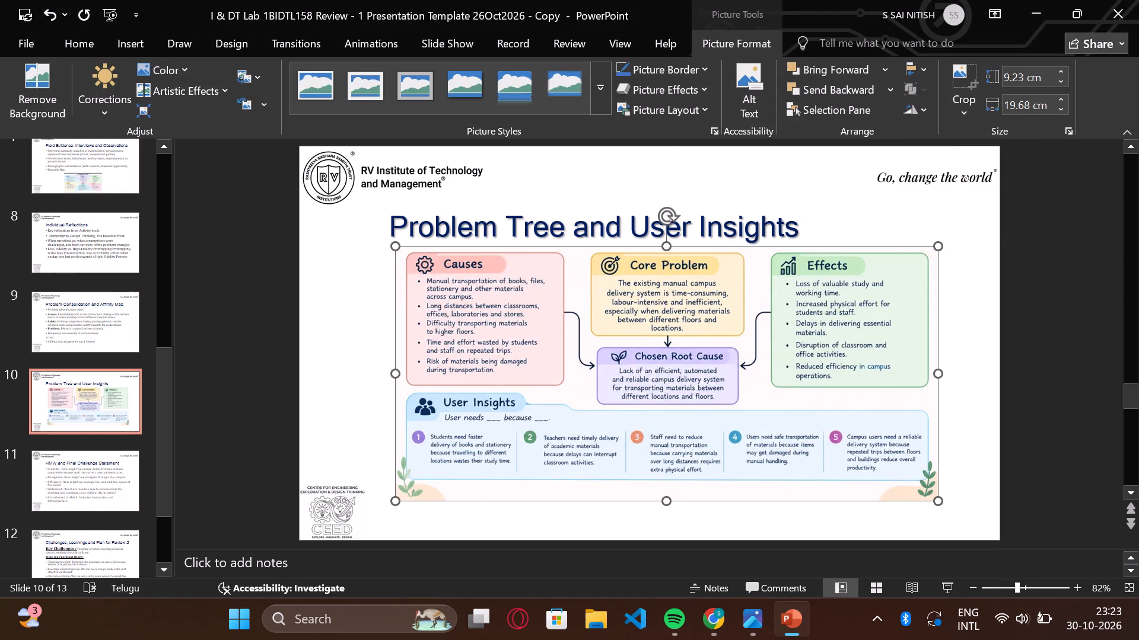
Stretch the Problem Tree picture downward from its bottom edge so it fills more of the space below the slide title.
left_click(848, 217)
left_click(830, 450)
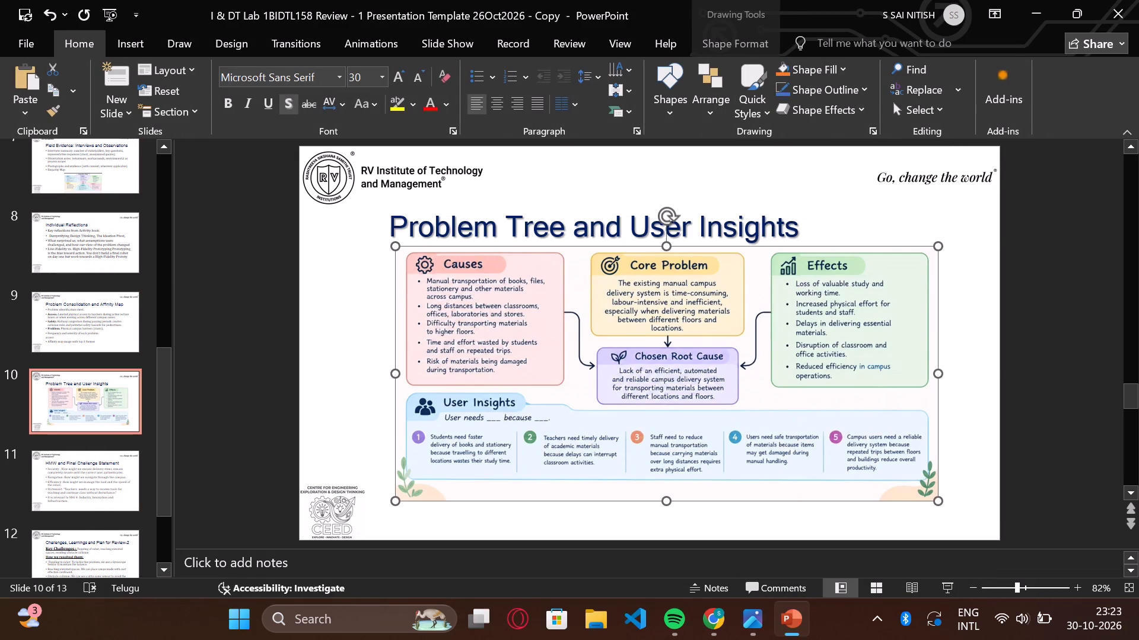
left_click_drag(667, 499, 667, 495)
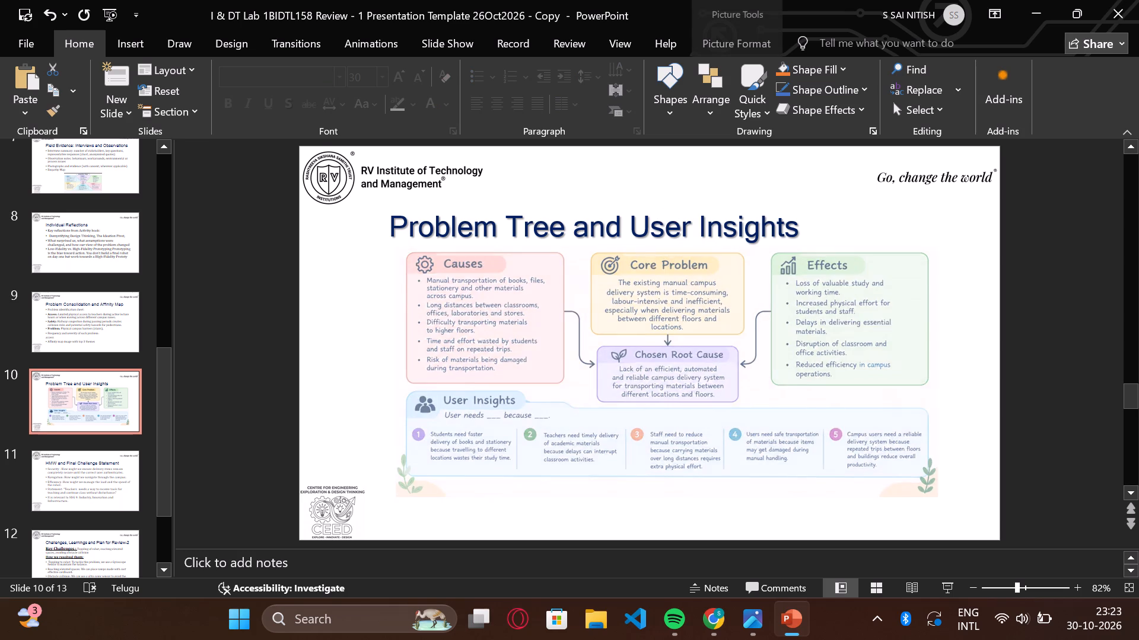
left_click_drag(667, 495, 660, 519)
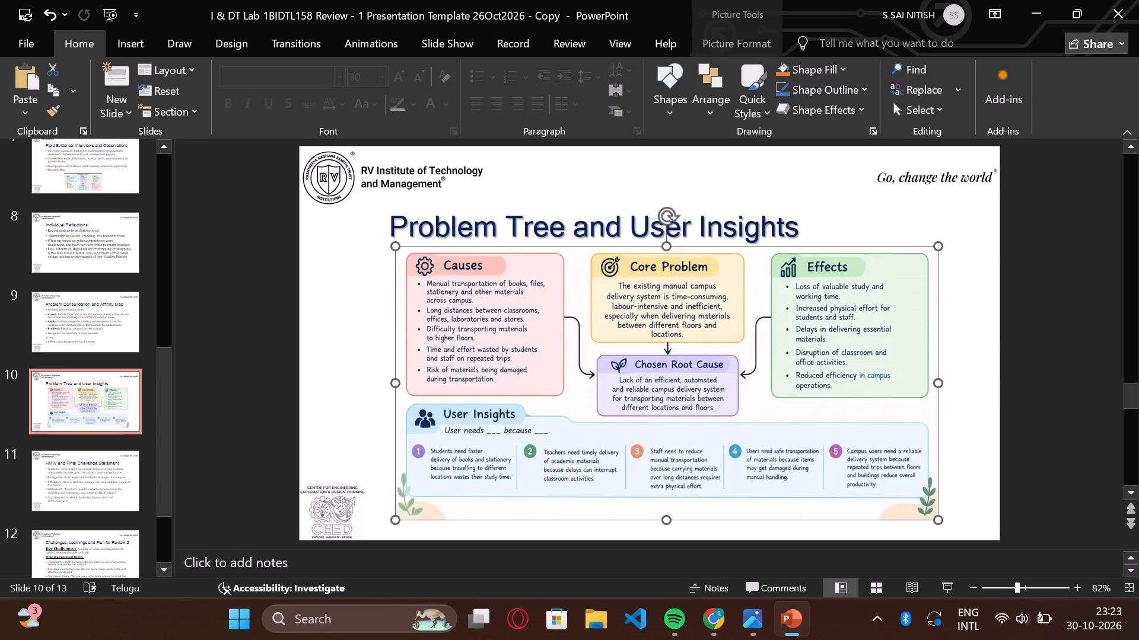
Open the context options for the Problem Tree picture on slide 10.
right_click(625, 297)
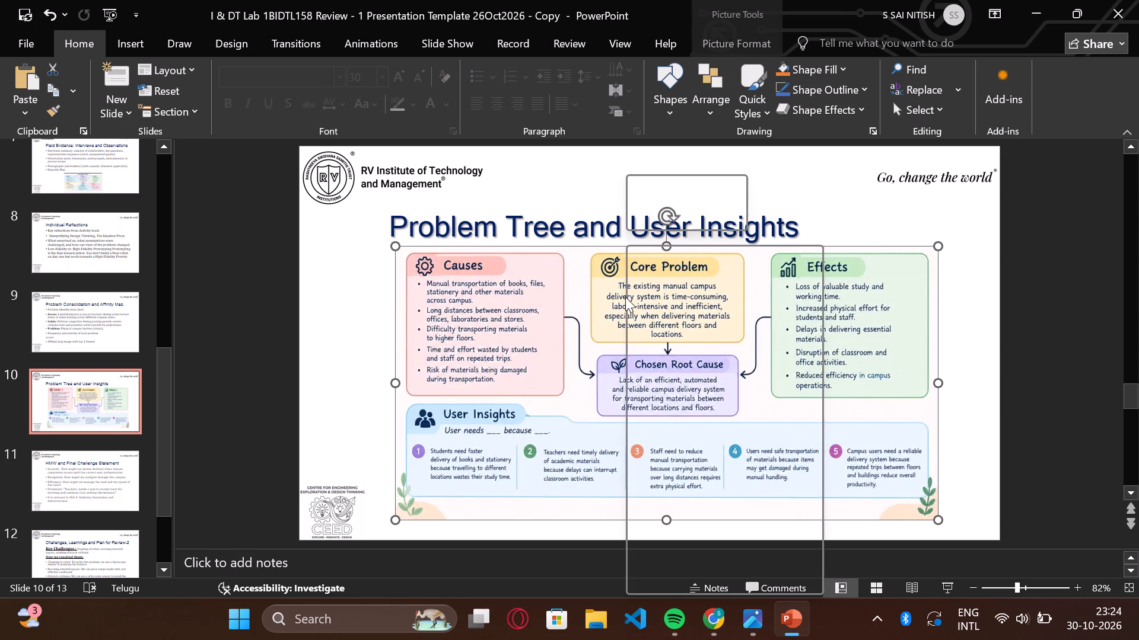
Crop a thin strip off the bottom edge of the Problem Tree and User Insights picture on slide 10.
left_click(681, 206)
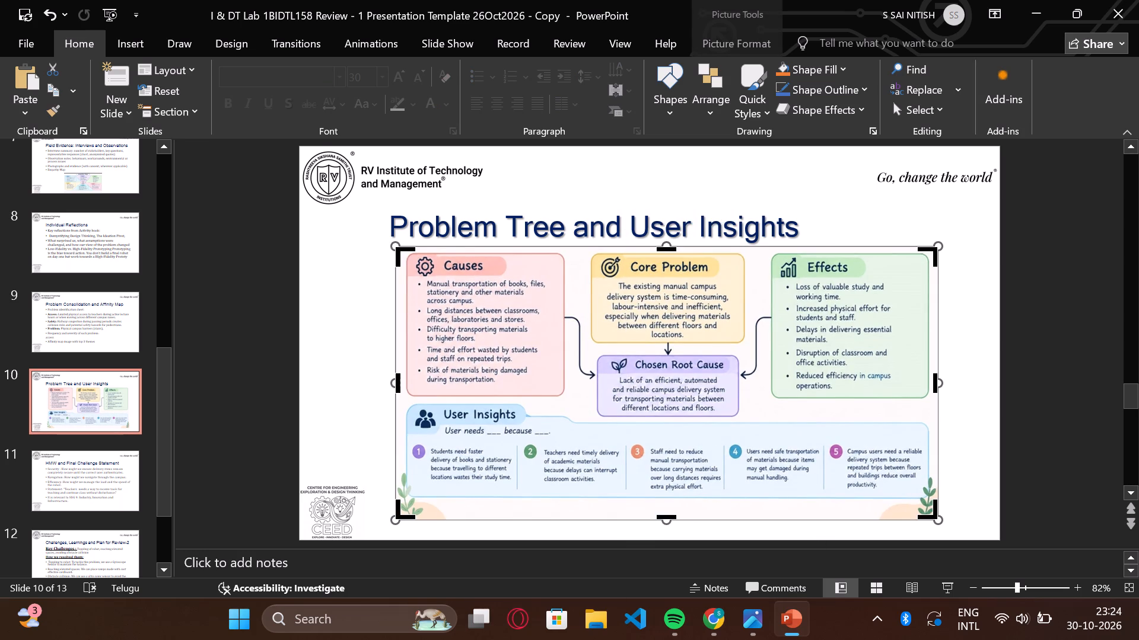
left_click_drag(670, 517, 672, 505)
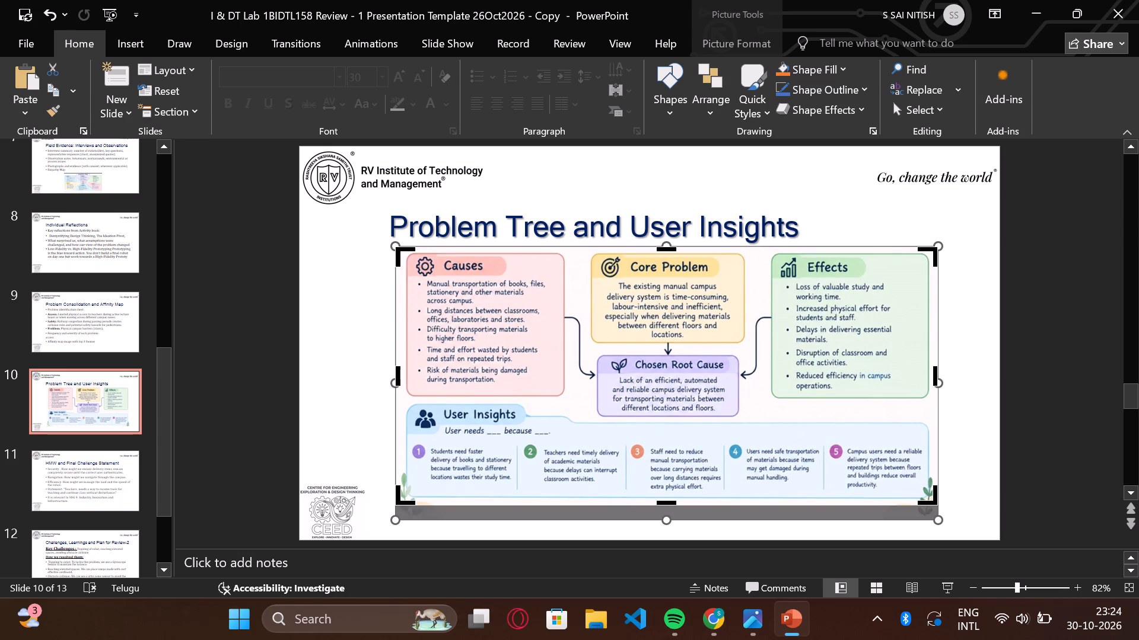
key("Return")
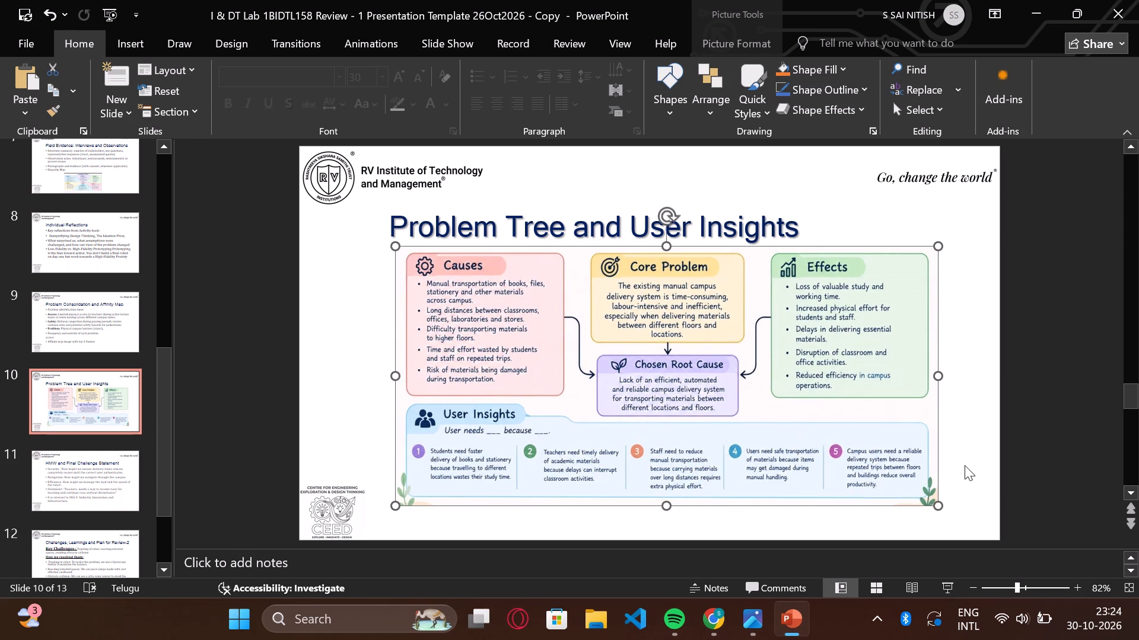
key("Escape")
Enlarge the cropped Problem Tree picture by stretching it outward on both sides and slightly downward to fill more of the slide.
left_click(597, 418)
left_click_drag(392, 372, 351, 373)
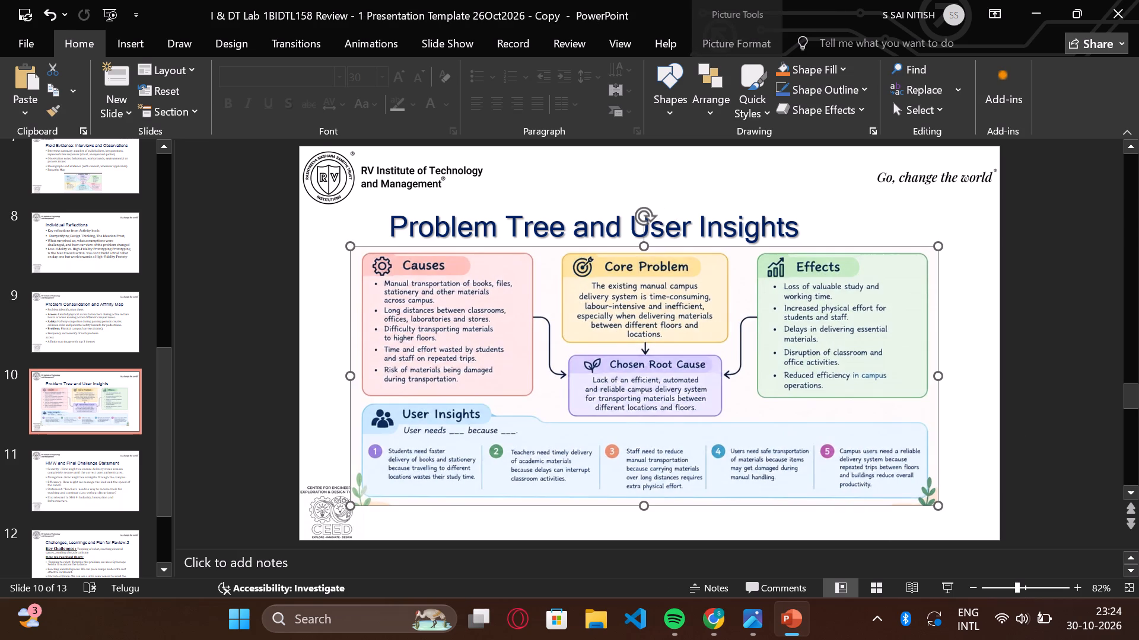
left_click_drag(935, 373, 958, 377)
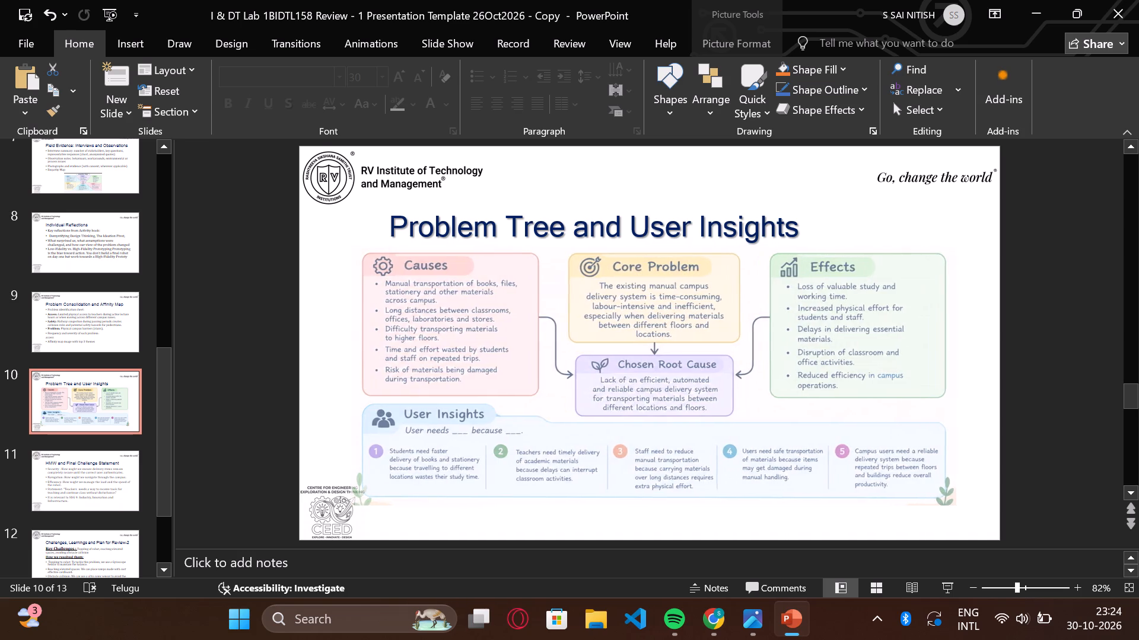
left_click_drag(958, 377, 947, 370)
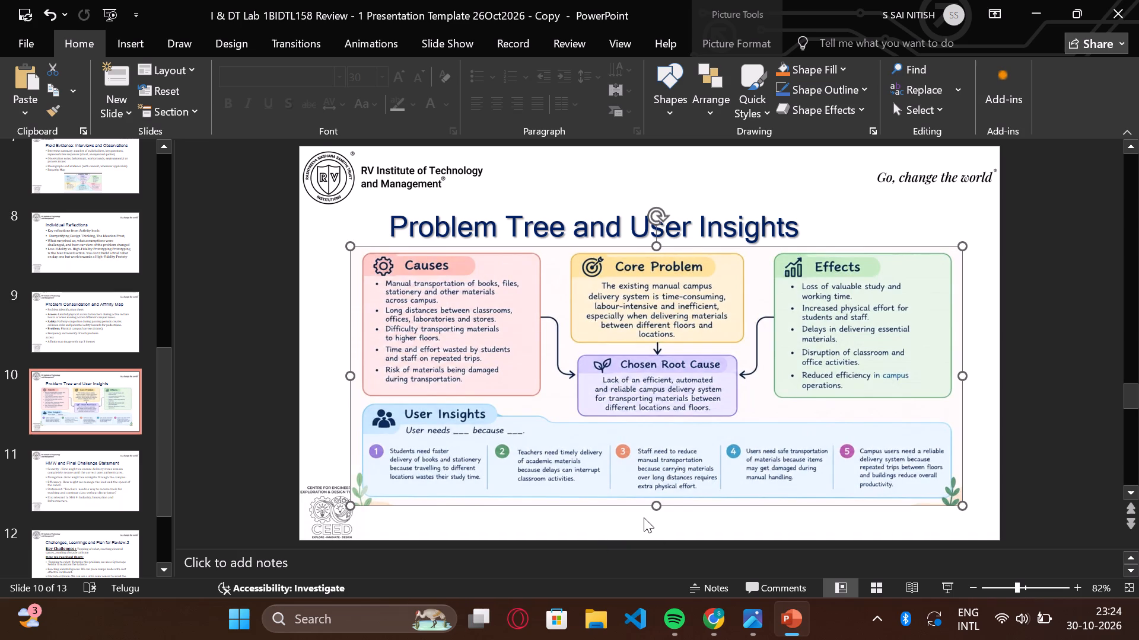
left_click_drag(653, 508, 657, 521)
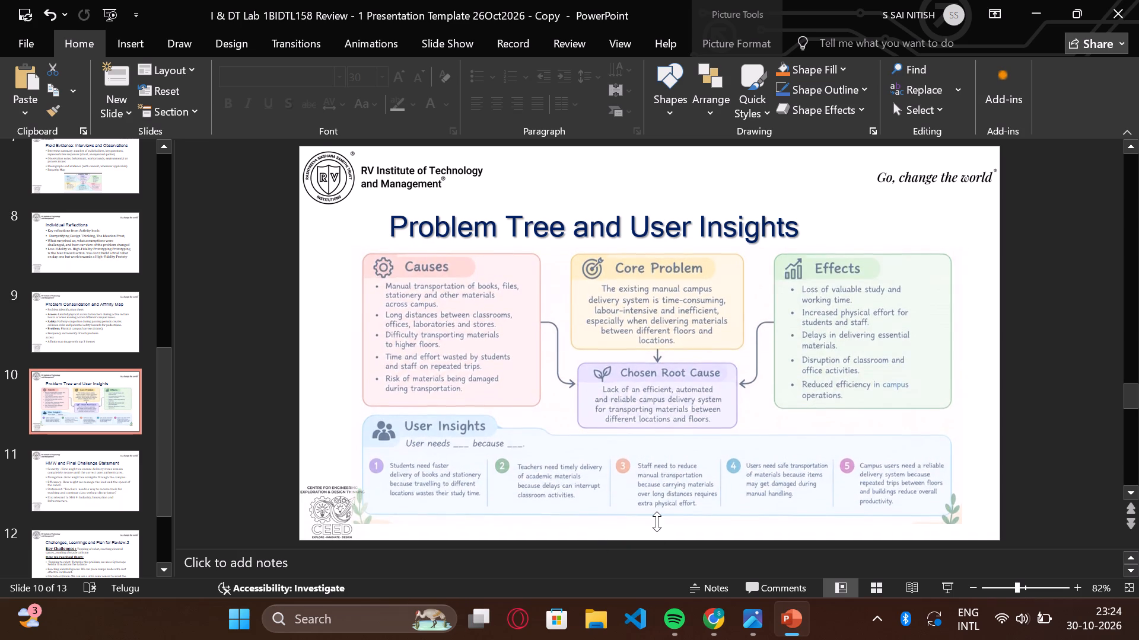
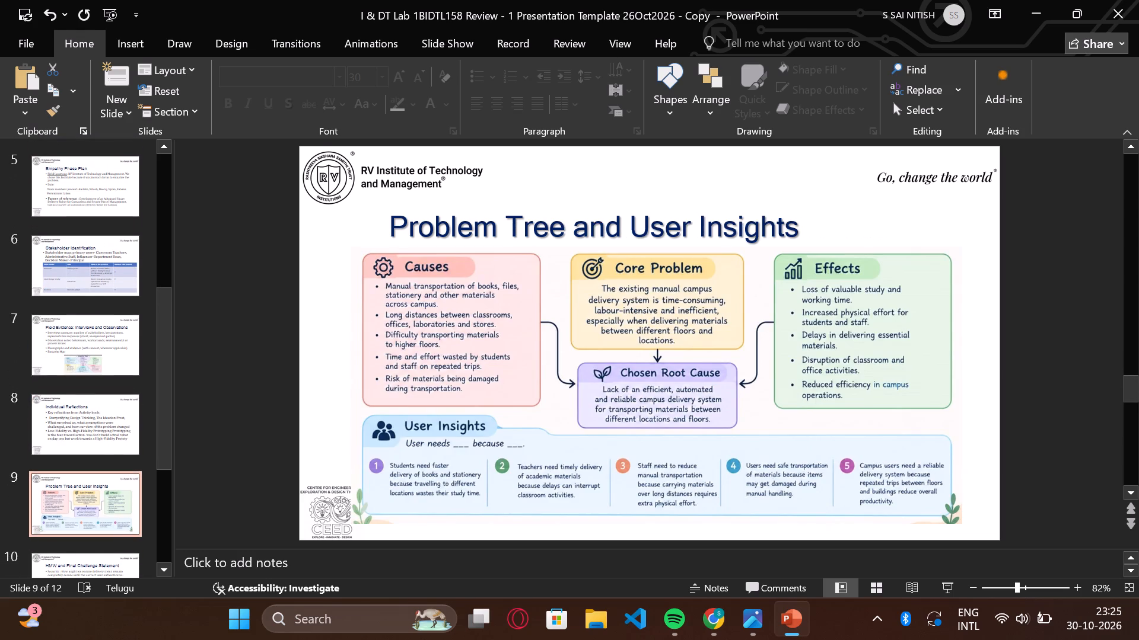
Undo the deletion of the Problem Consolidation and Affinity Map slide.
key("ctrl+z")
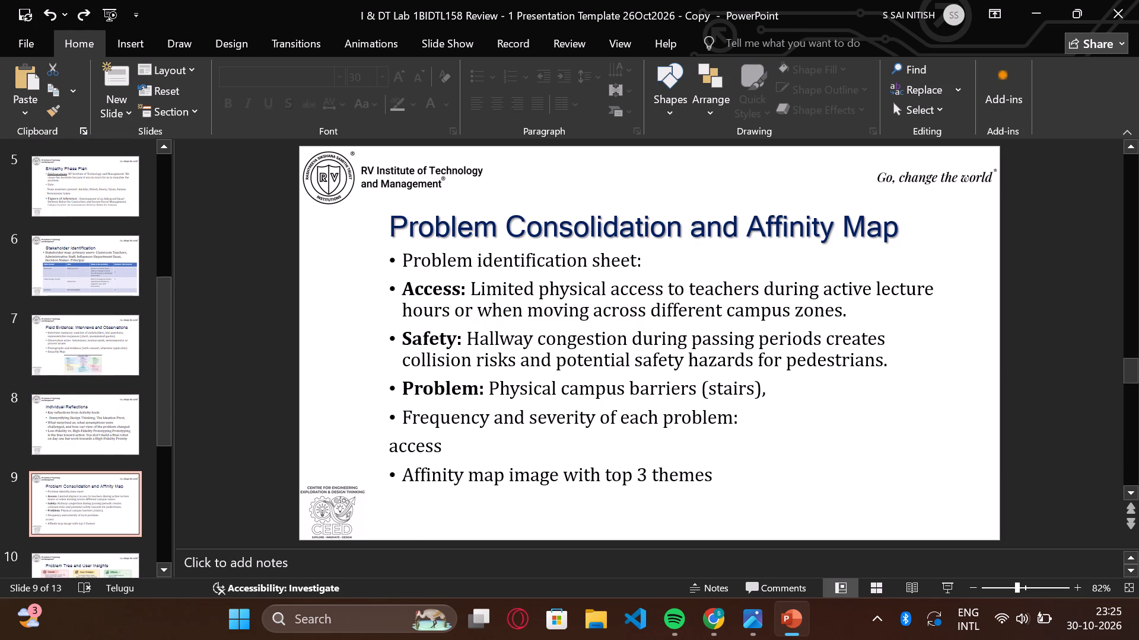
Remove the trailing comma after "(stairs)" in the Problem bullet of the Problem Consolidation slide.
left_click(795, 385)
key("BackSpace")
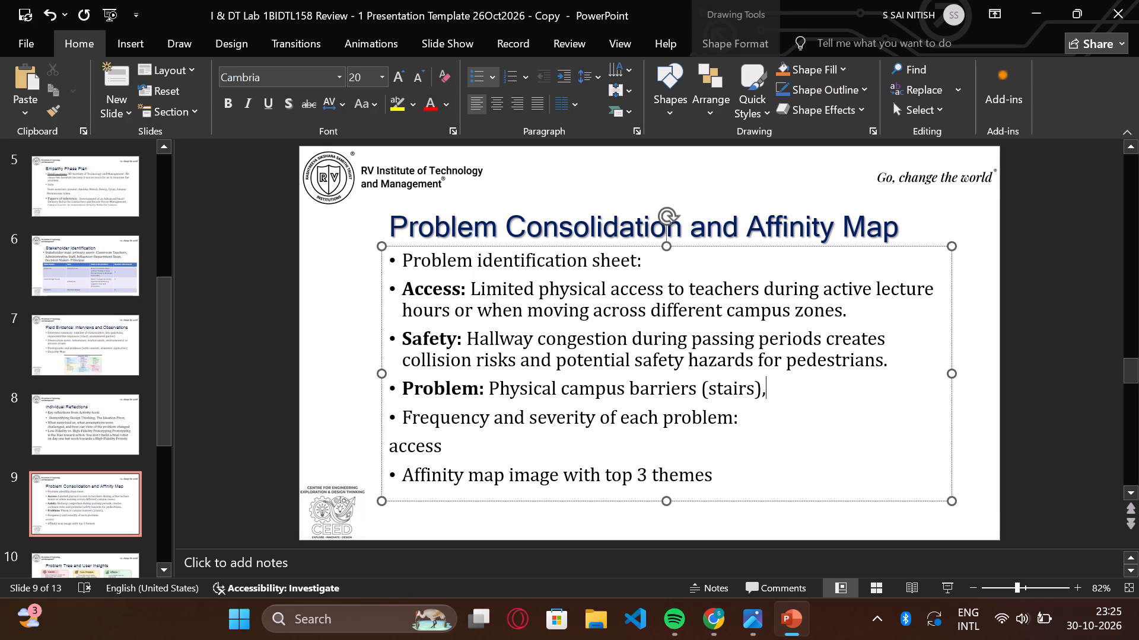
key("BackSpace")
Append the note "(severity- High)" to the end of the Access bullet.
left_click(864, 314)
type("se")
key("BackSpace")
key("BackSpace")
key("shift+parenleft")
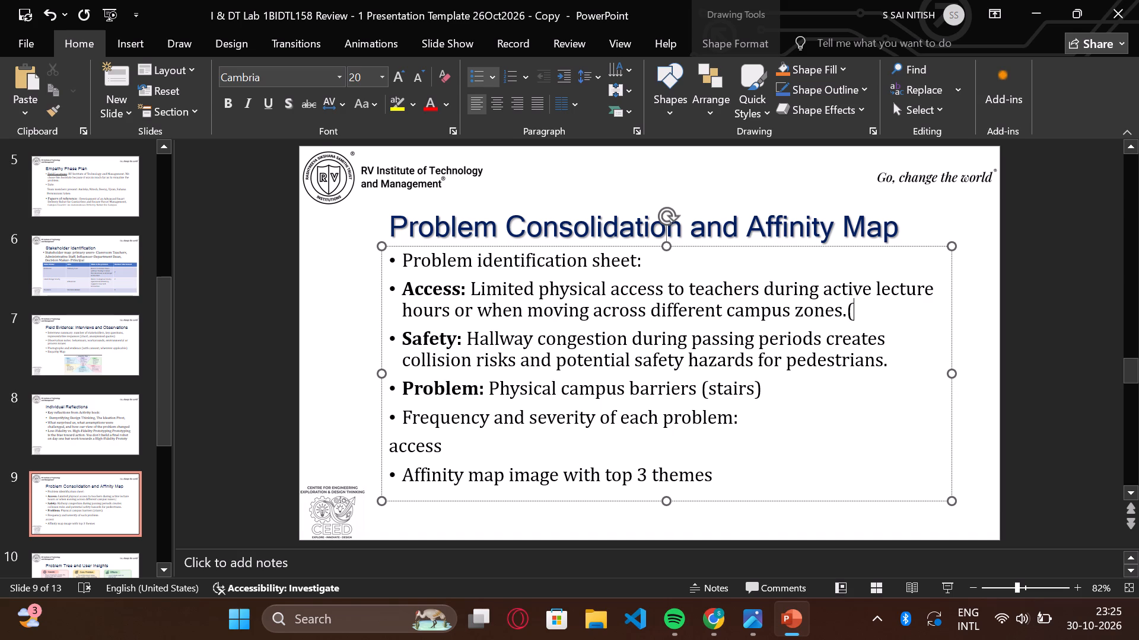
type("see")
key("BackSpace")
type("verity")
key("minus")
key("space")
type("H")
type("igh")
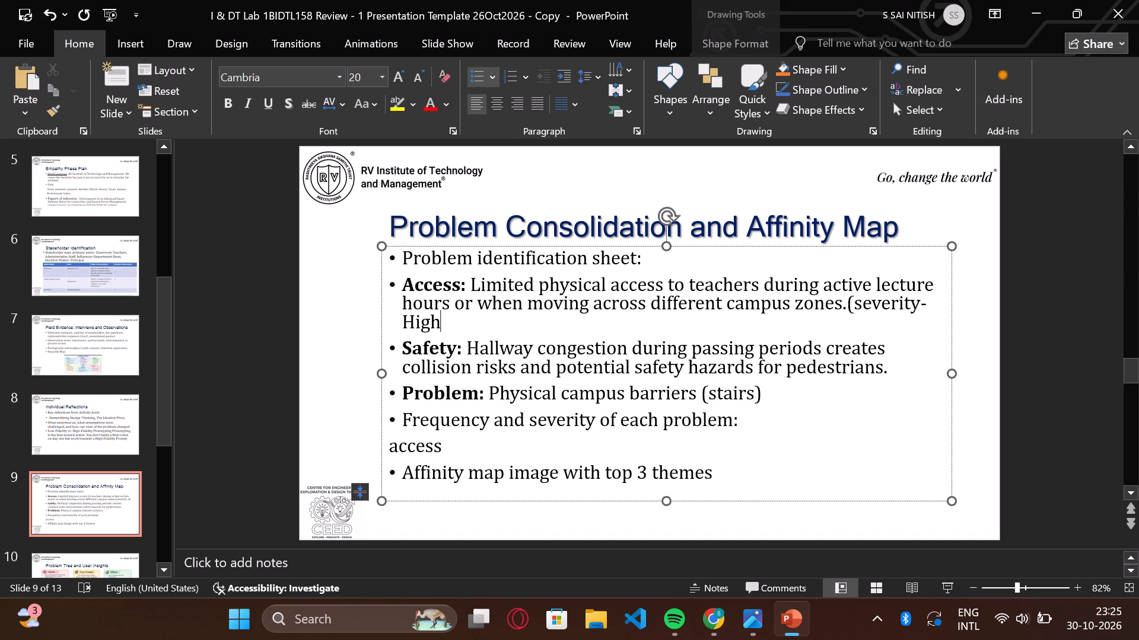
key("shift+parenright")
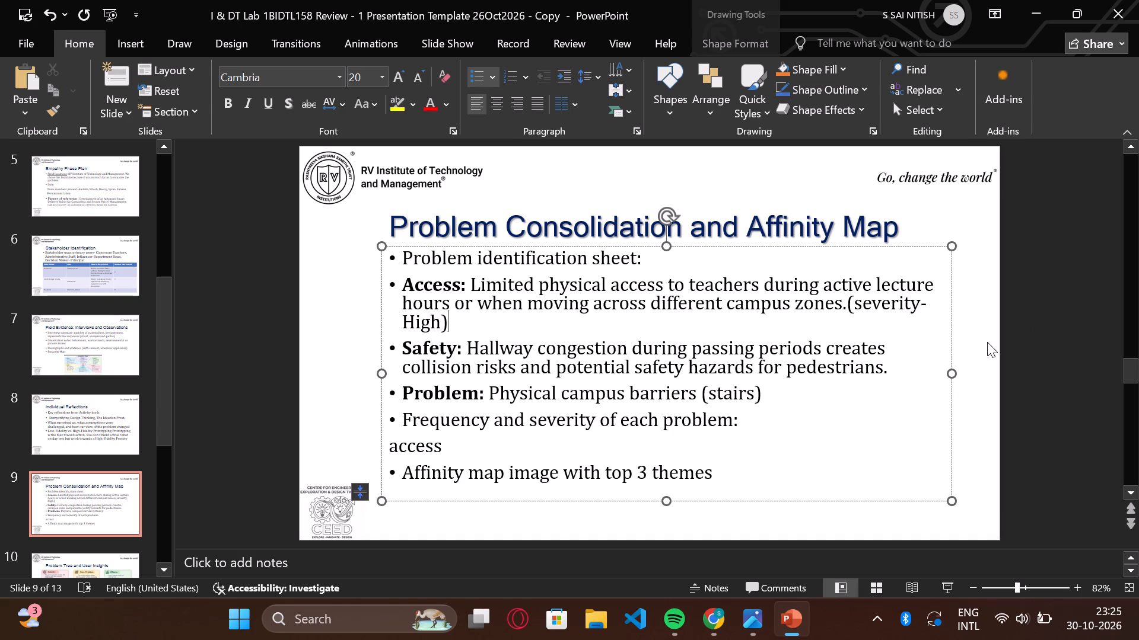
Start a bracketed note at the end of the Safety bullet by adding a space and an opening parenthesis.
left_click(899, 363)
left_click(768, 388)
left_click(889, 366)
key("space")
type("(")
left_click(713, 630)
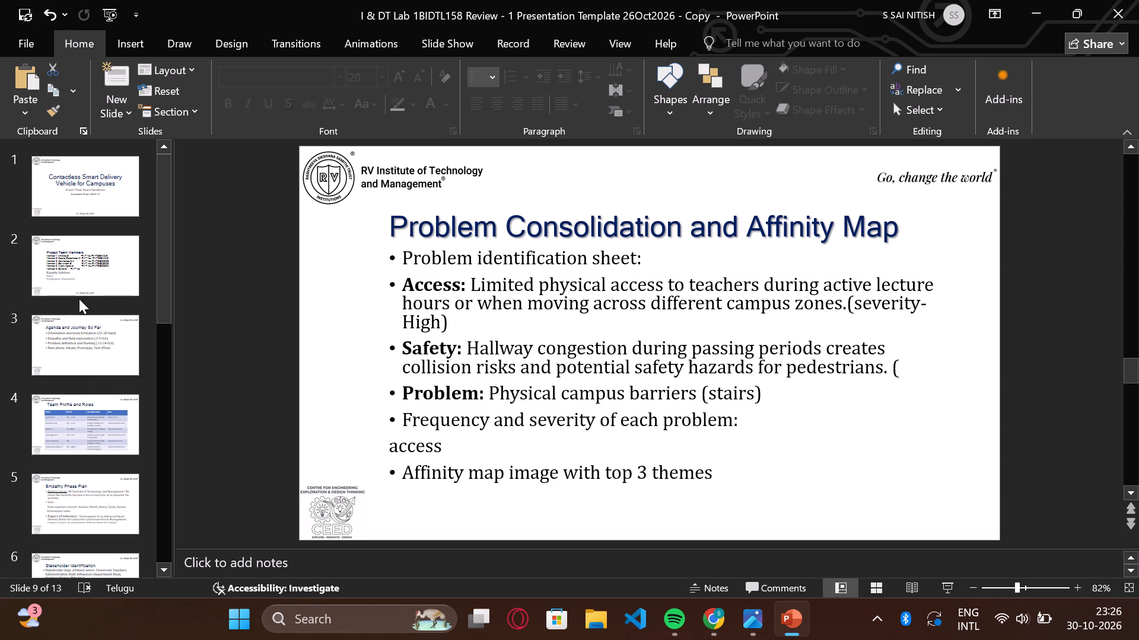
left_click(66, 450)
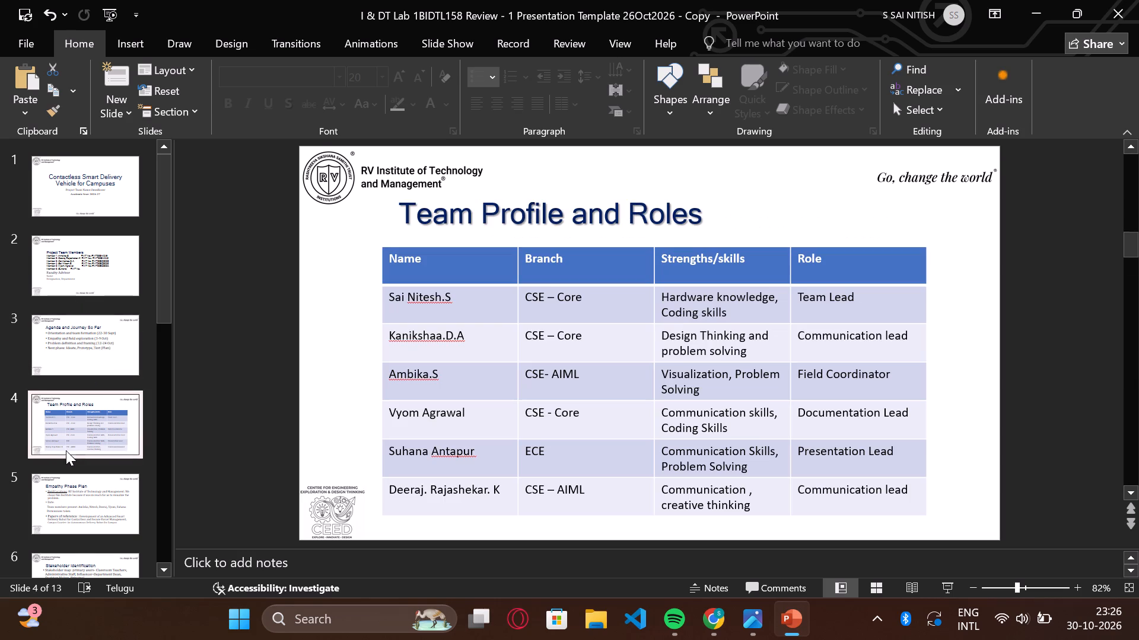
scroll(66, 450, "down", 1)
left_click(66, 450)
scroll(66, 450, "down", 1)
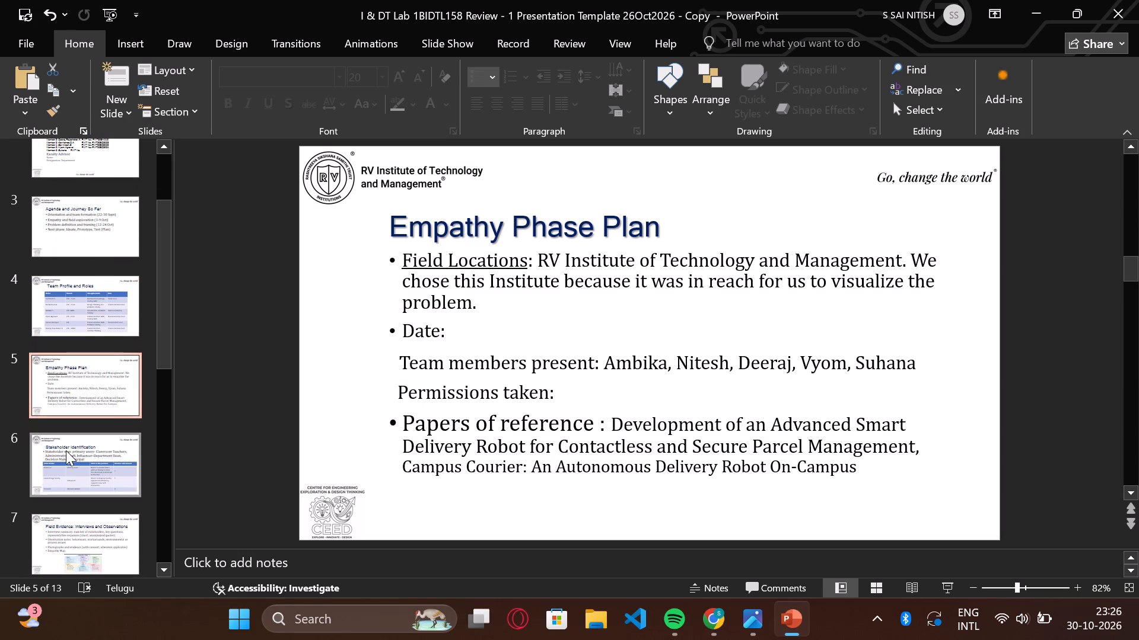
left_click(66, 450)
scroll(66, 450, "down", 2)
scroll(66, 450, "up", 1)
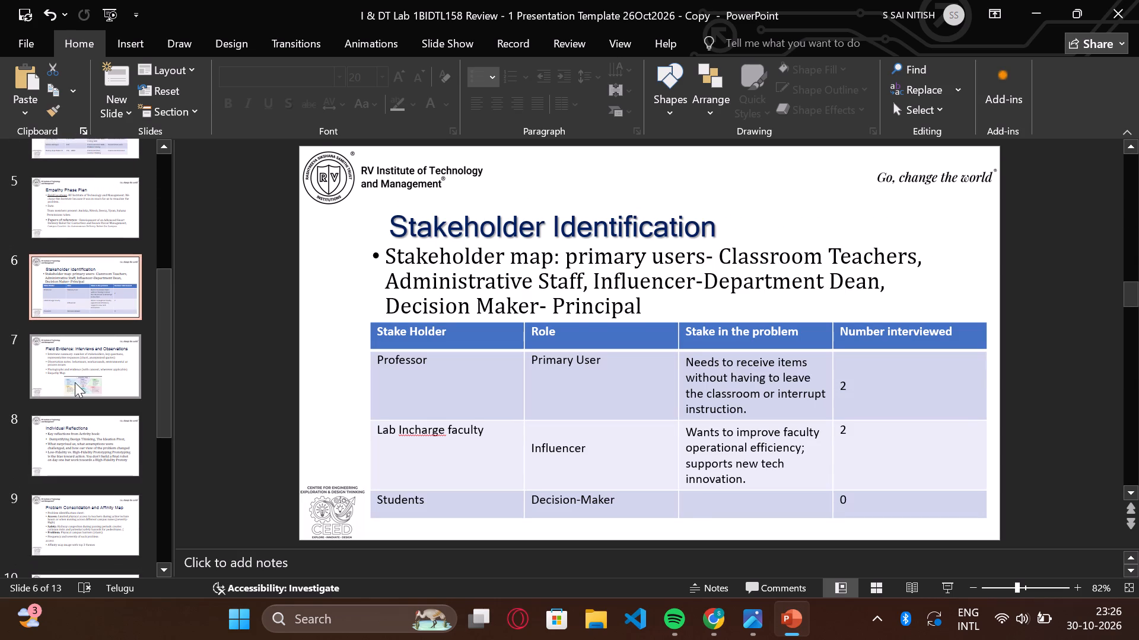
left_click(75, 382)
left_click(82, 449)
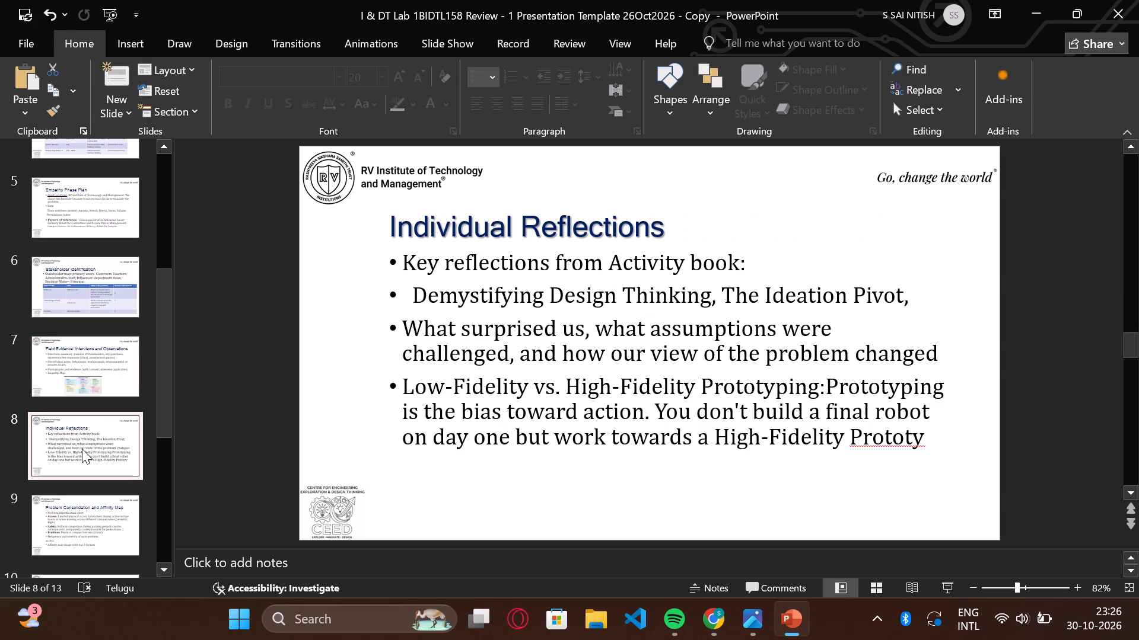
scroll(82, 449, "down", 2)
left_click(93, 411)
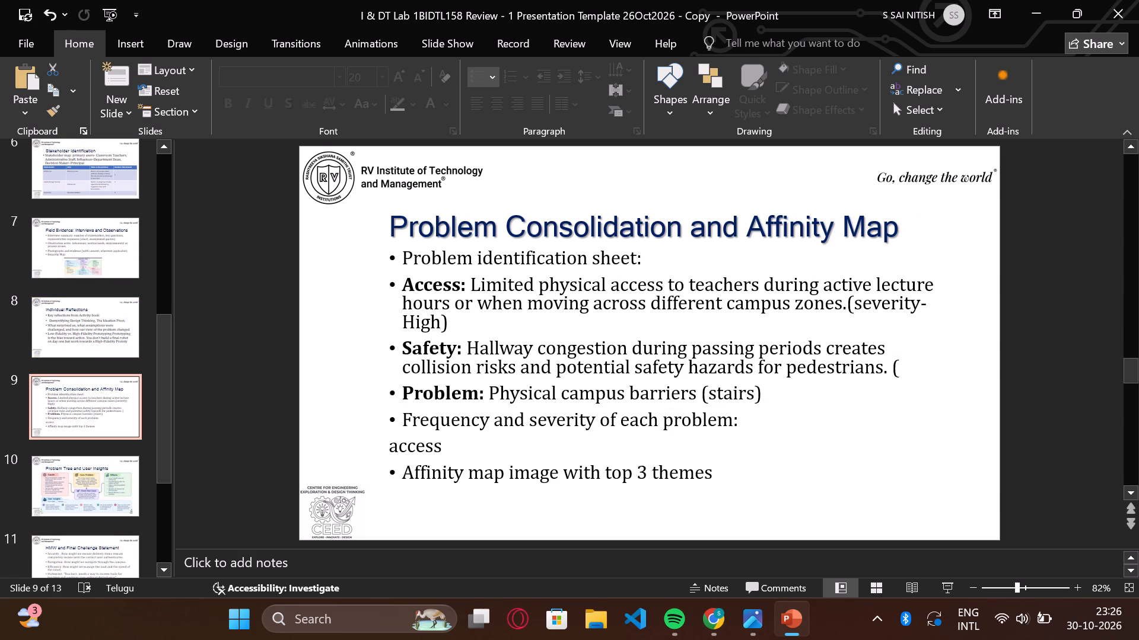
Indent the "access" line under the frequency and severity bullet with three leading spaces.
left_click(386, 441)
left_click(397, 449)
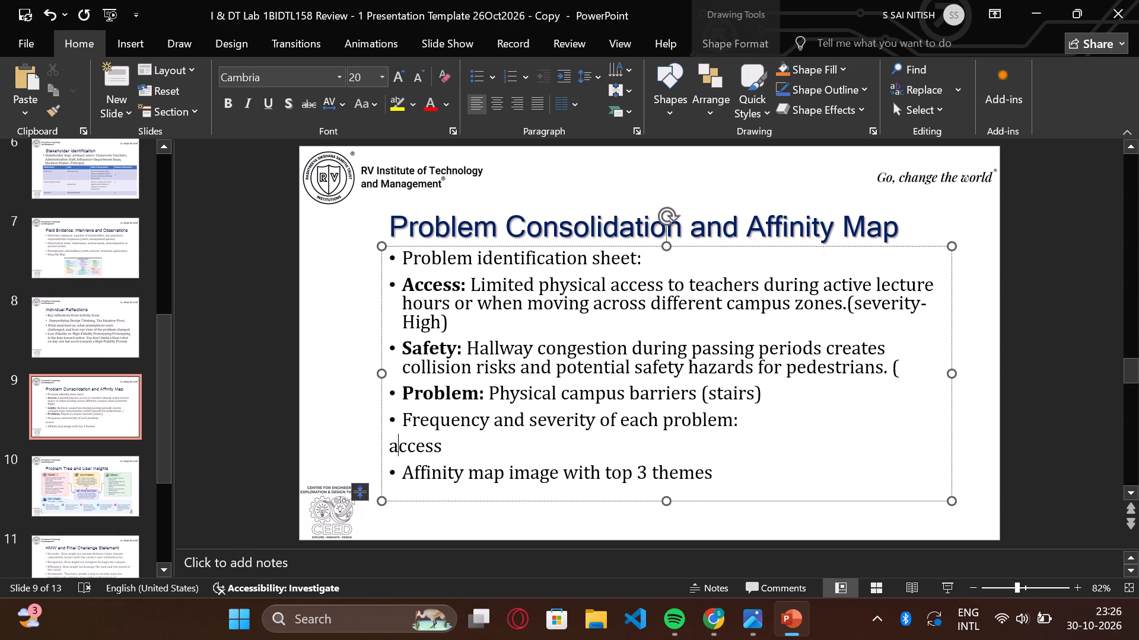
key("Left")
key("space")
key("space")
key("space")
key("space")
key("BackSpace")
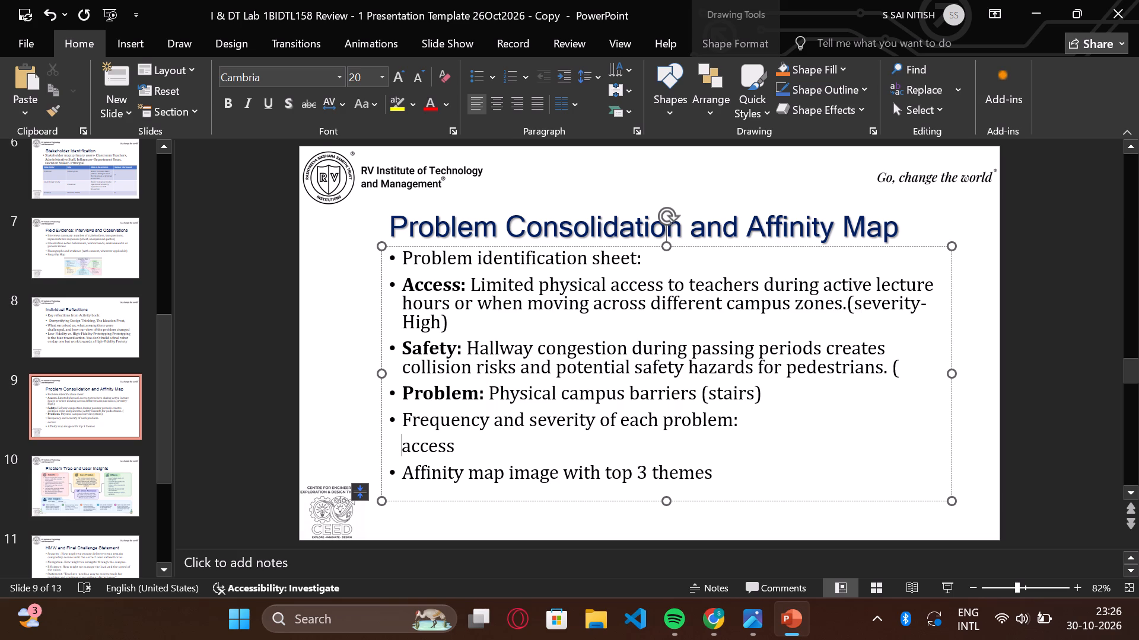
left_click(574, 430)
left_click(539, 447)
Check the Challenges, HMW and Final Challenge Statement, and Problem Tree slides, and return to the Problem Consolidation slide.
scroll(49, 482, "down", 1)
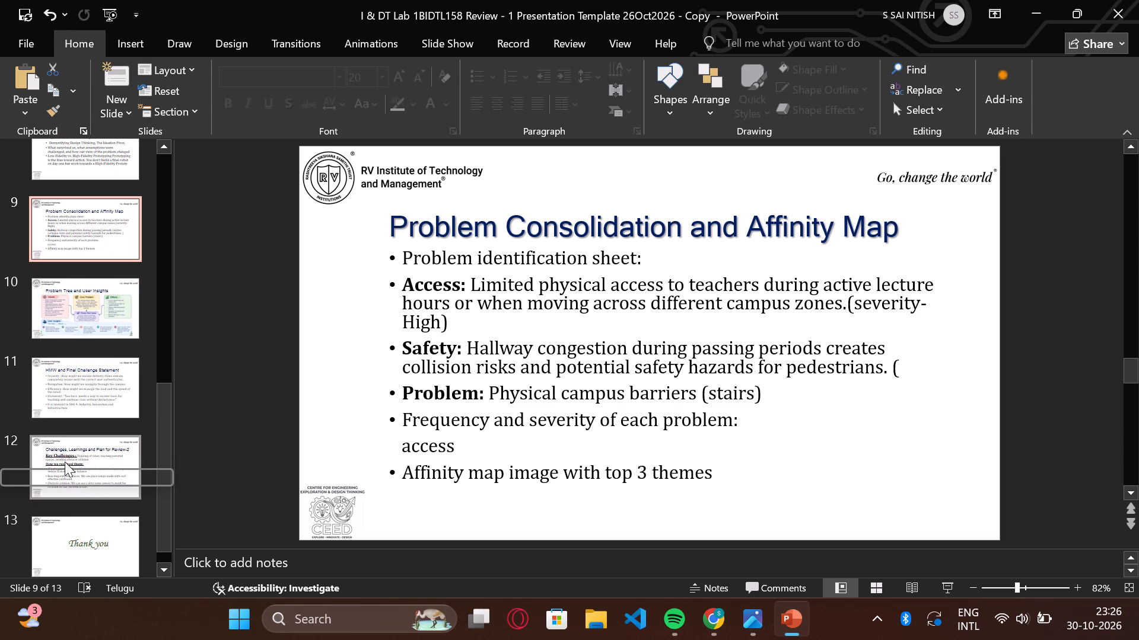
left_click(65, 462)
left_click(89, 376)
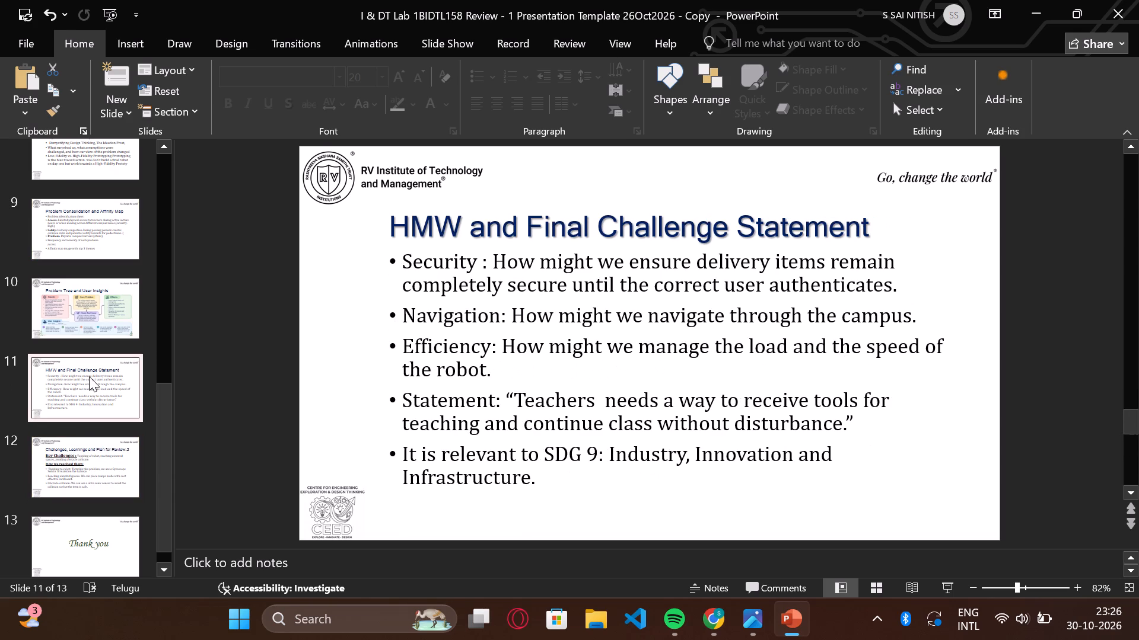
left_click(74, 316)
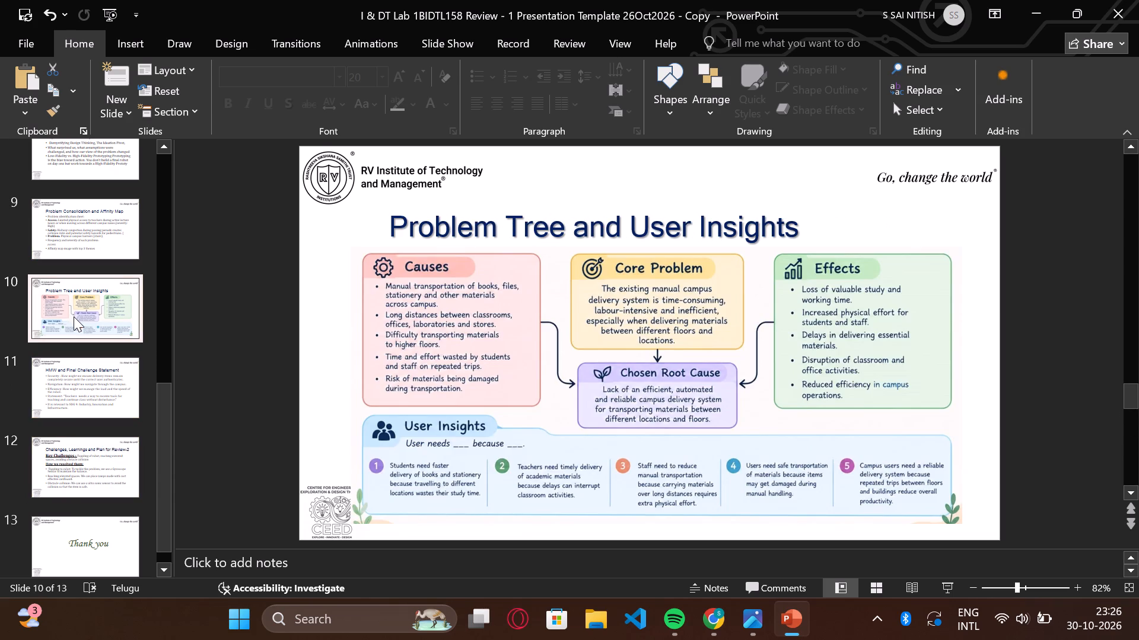
scroll(74, 316, "up", 1)
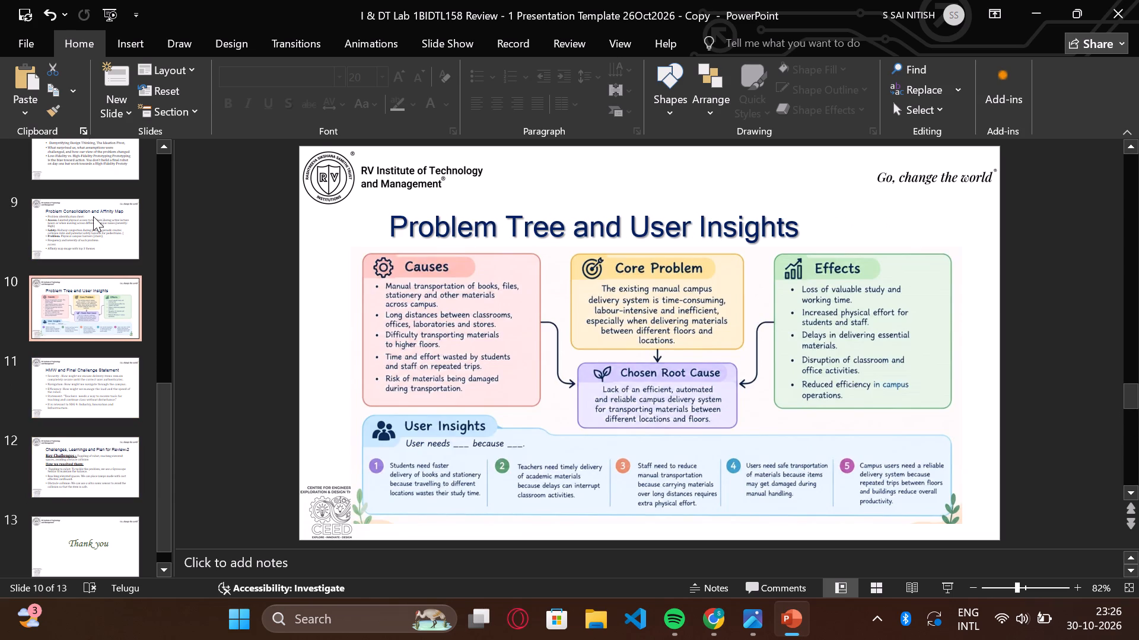
left_click(93, 229)
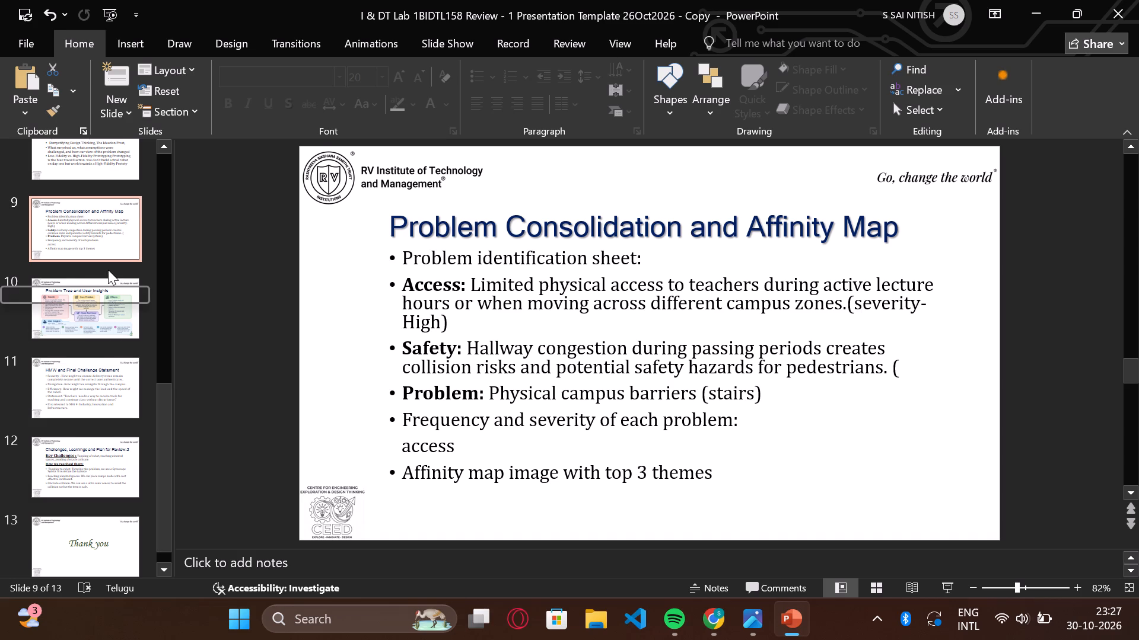
Go back to the title slide and review the presentation slide by slide through to Stakeholder Identification.
key("Up")
key("Up")
key("Up")
key("Up")
key("Up")
key("Up")
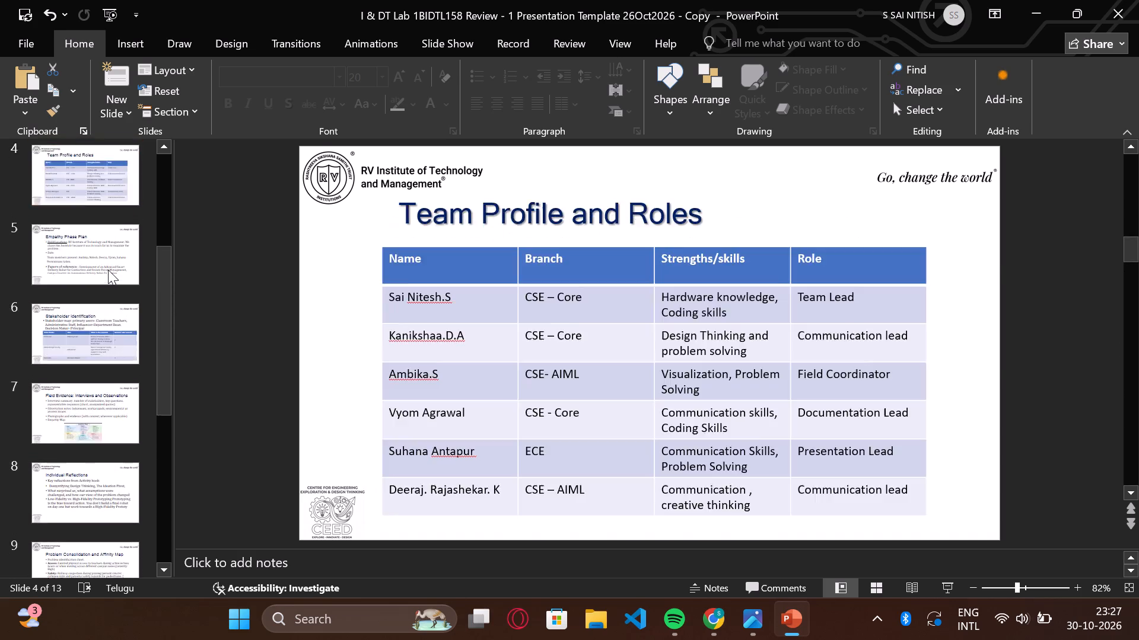
key("Up")
key("Up")
key("Up")
key("Up")
key("Down")
key("Up")
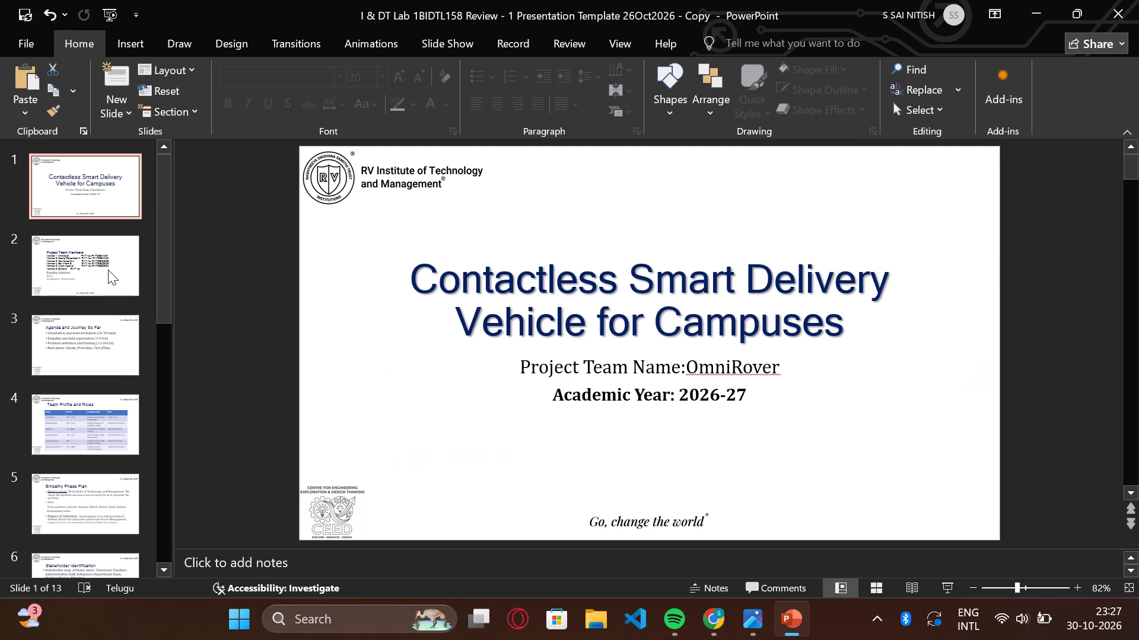
key("Down")
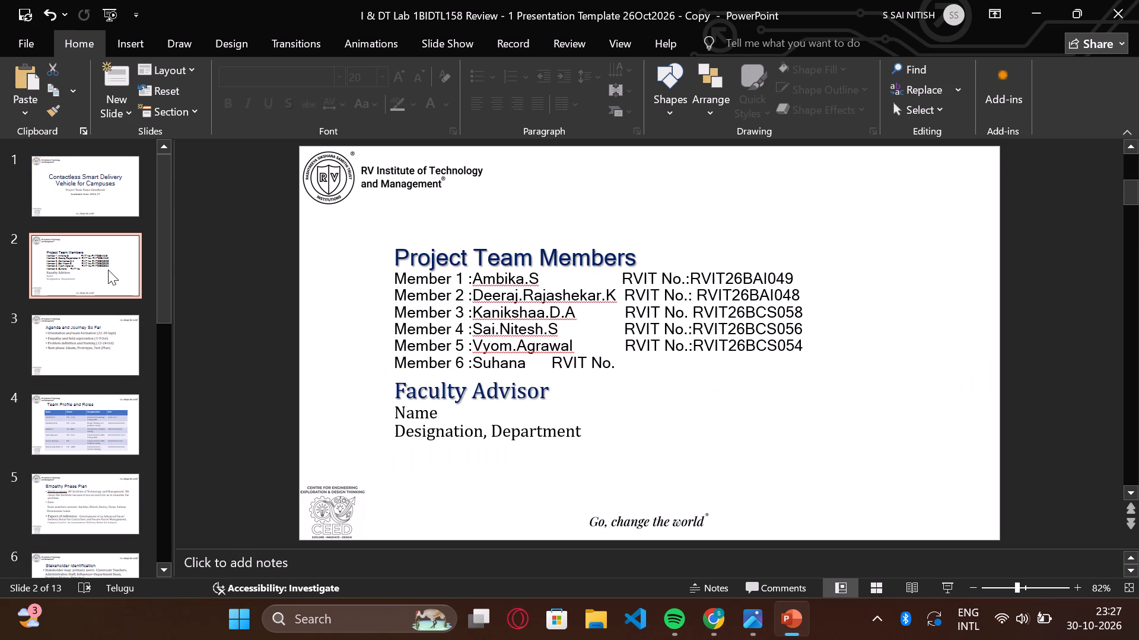
key("Down")
key("Up")
key("Down")
key("Down")
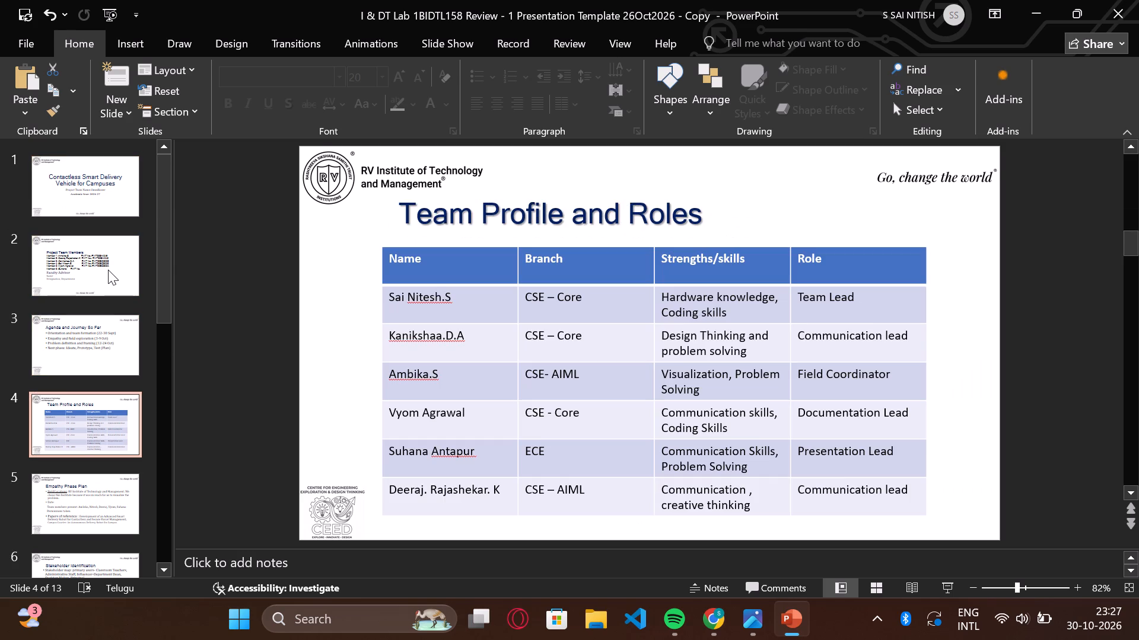
key("Down")
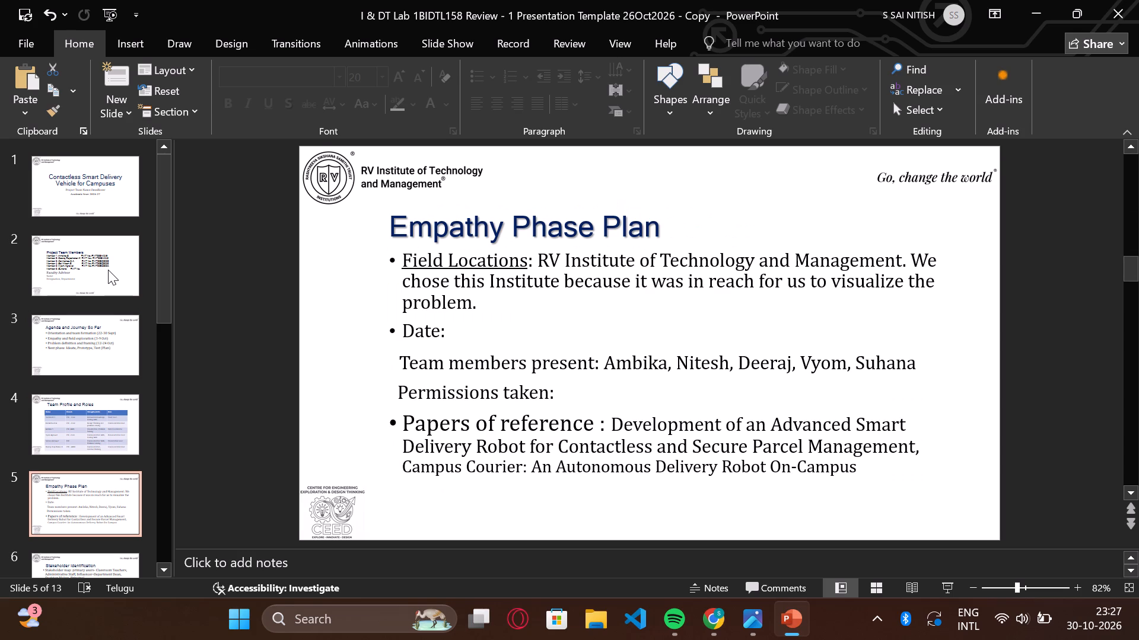
key("Down")
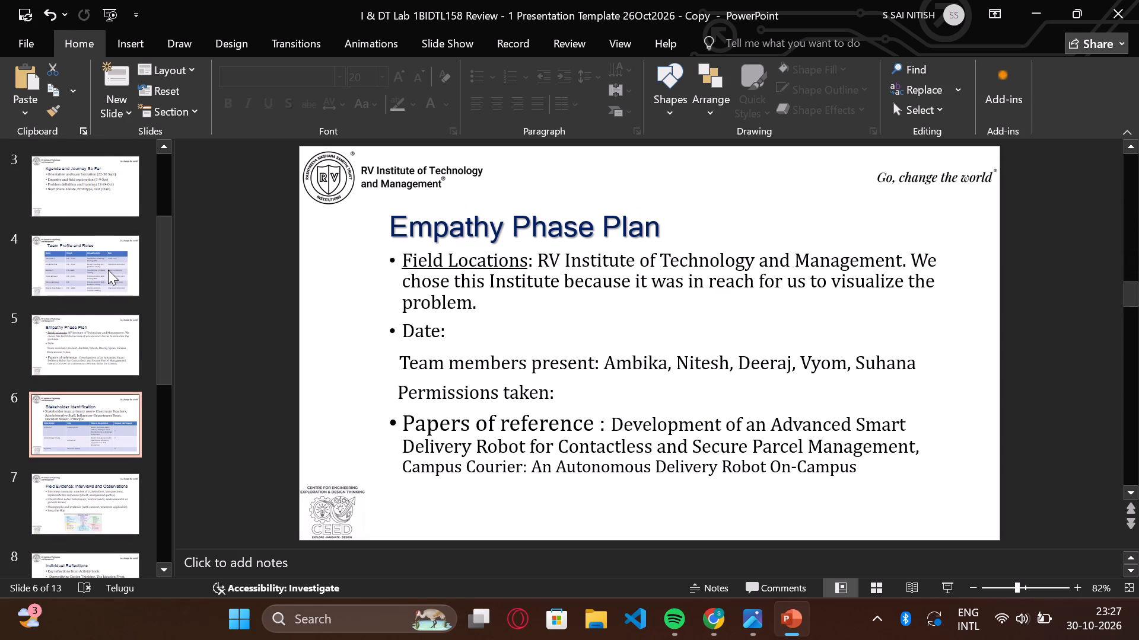
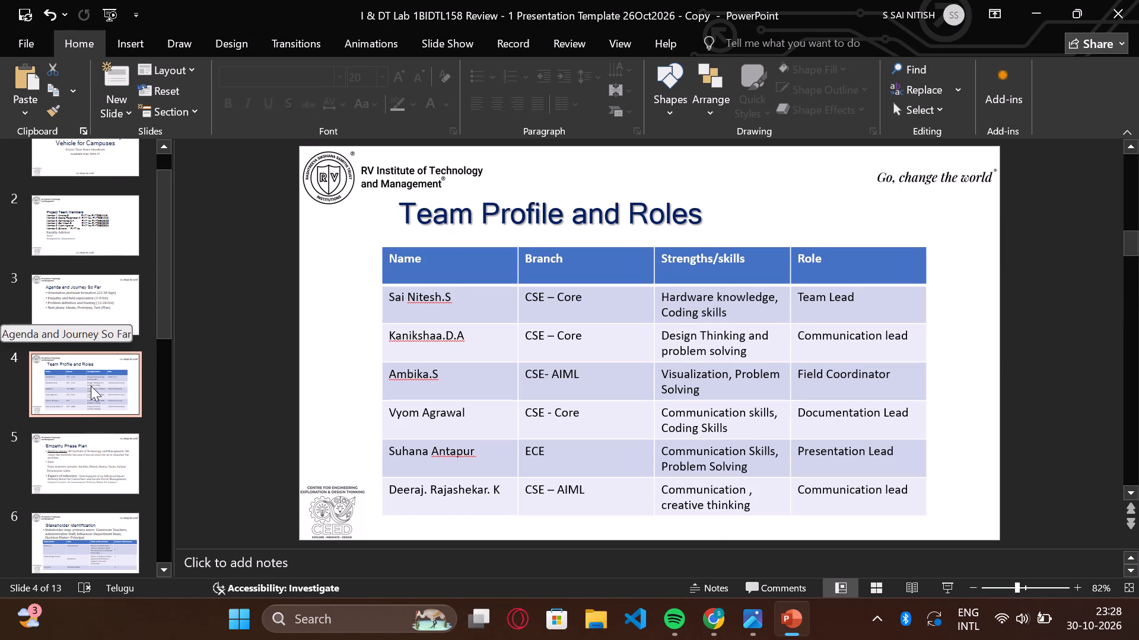
Review the Empathy Phase Plan, Stakeholder Identification, and Field Evidence: Interviews and Observations slides for missing content.
left_click(106, 471)
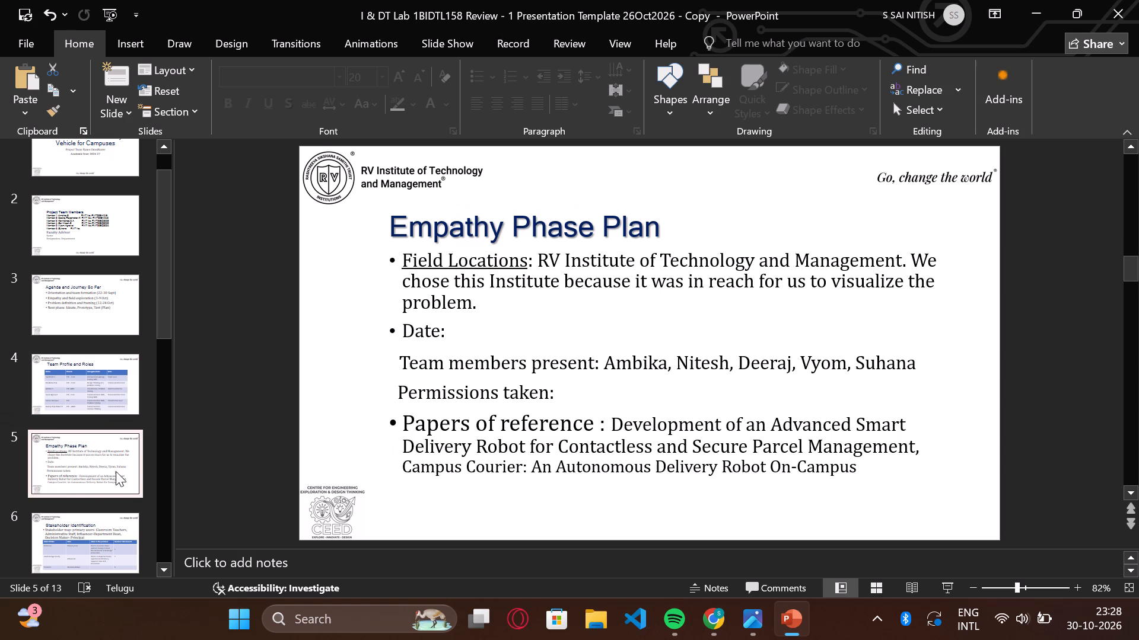
scroll(79, 480, "down", 1)
left_click(79, 480)
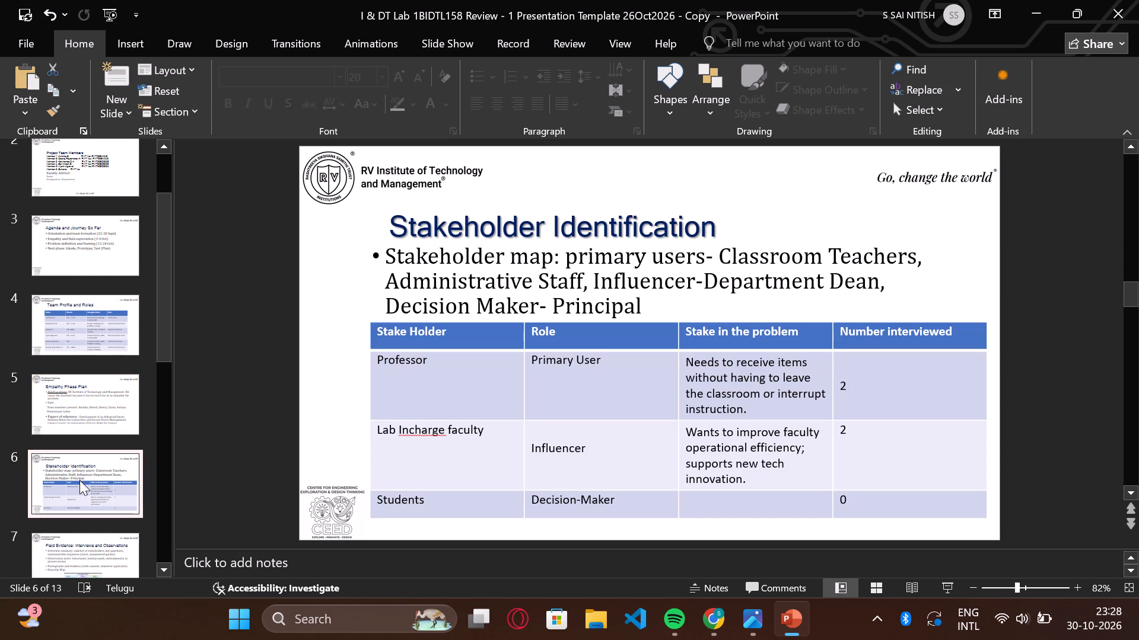
scroll(79, 480, "down", 1)
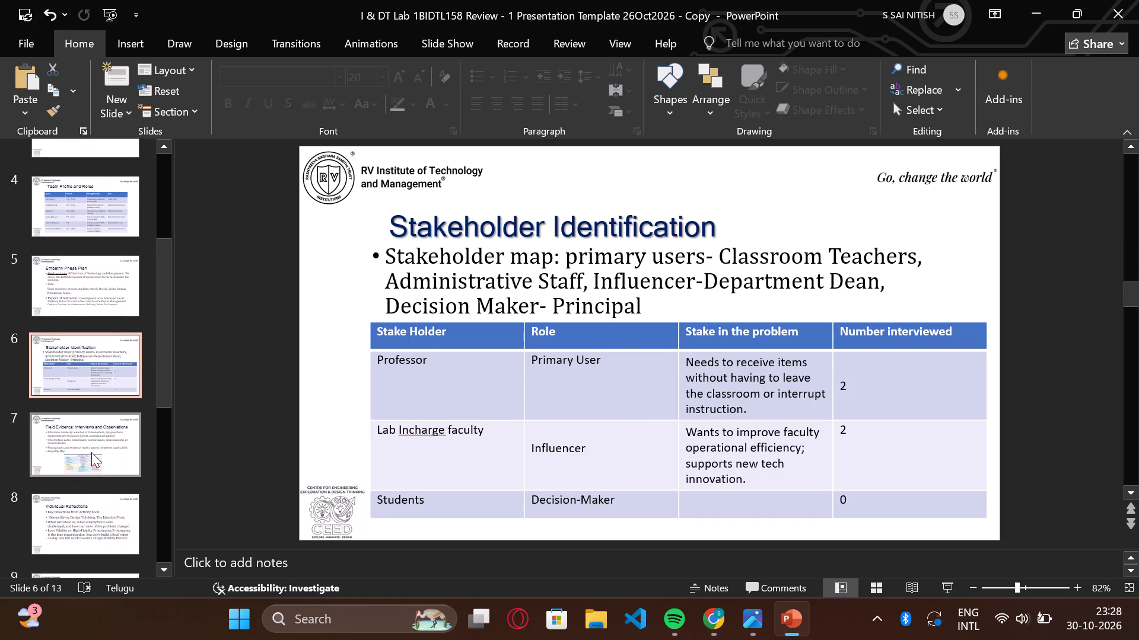
left_click(91, 452)
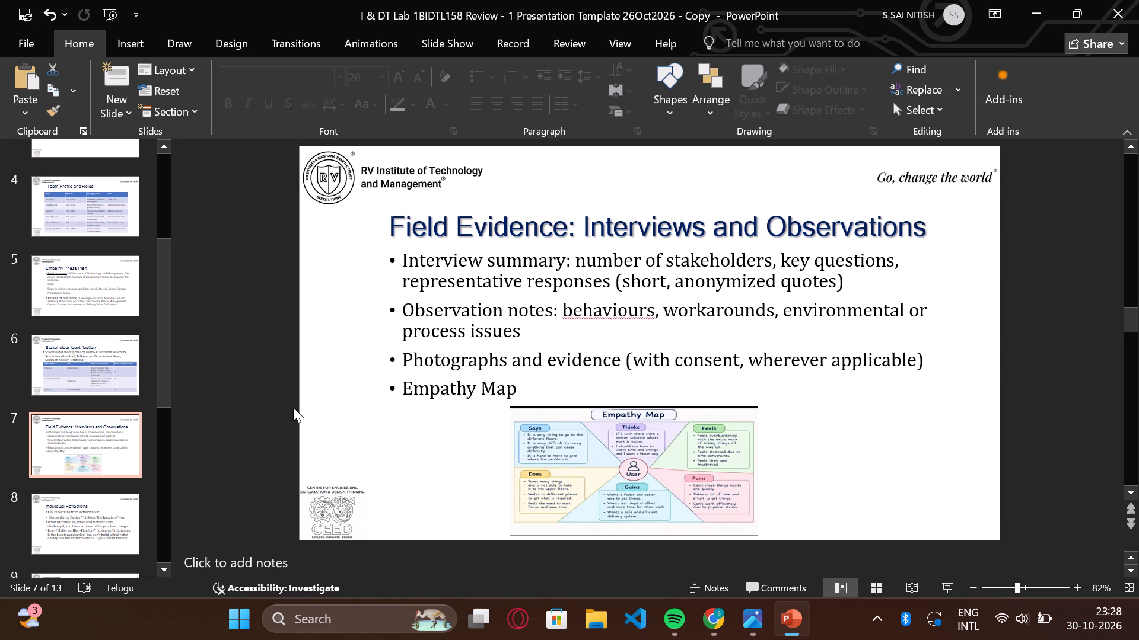
left_click(48, 383)
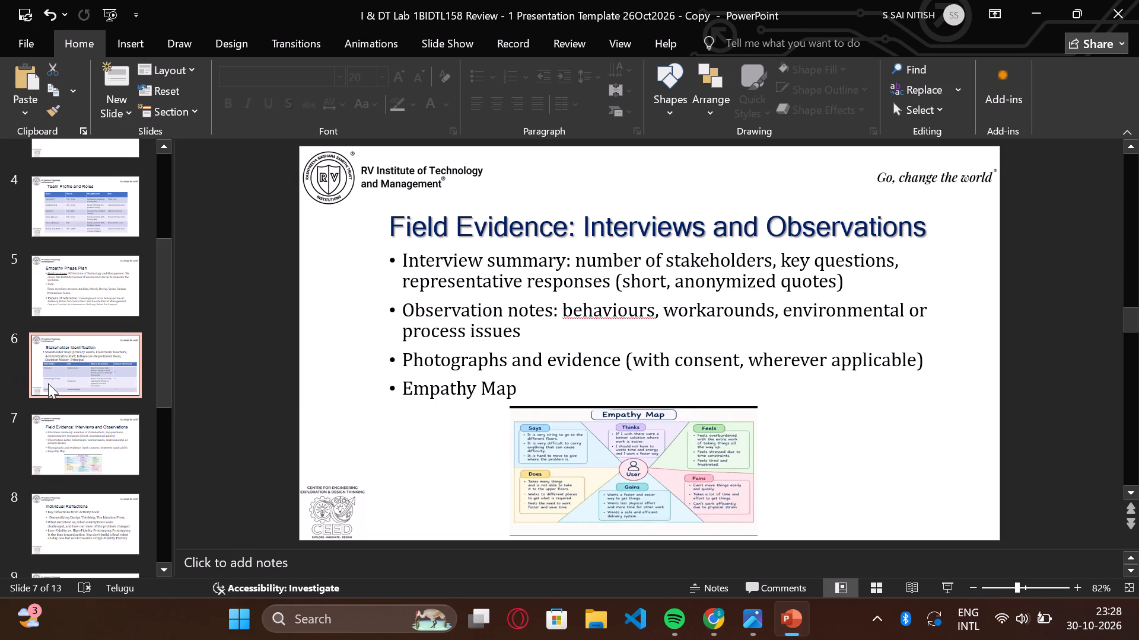
left_click(72, 444)
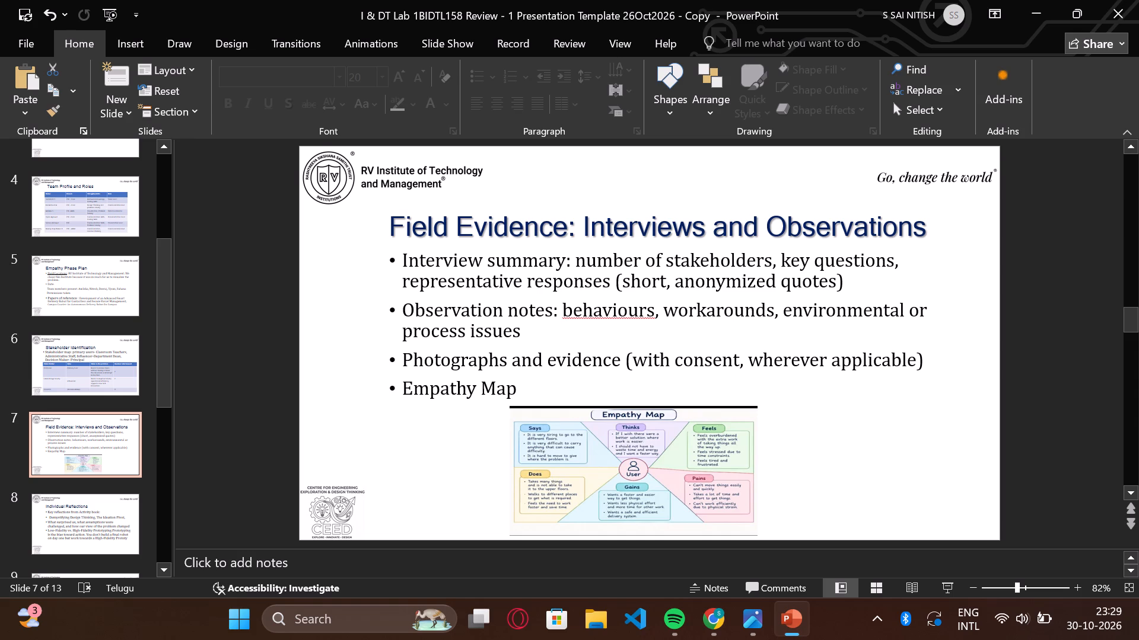
Capture a screenshot of the whole screen with the Field Evidence: Interviews and Observations slide open.
key("shift+super+s")
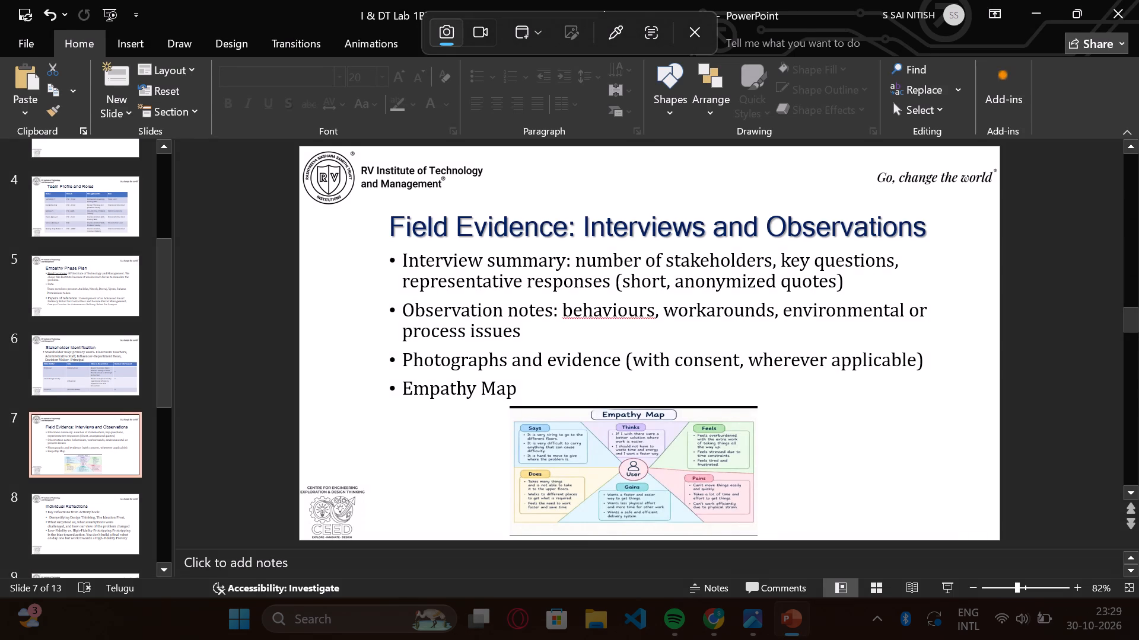
left_click_drag(5, 1, 1138, 639)
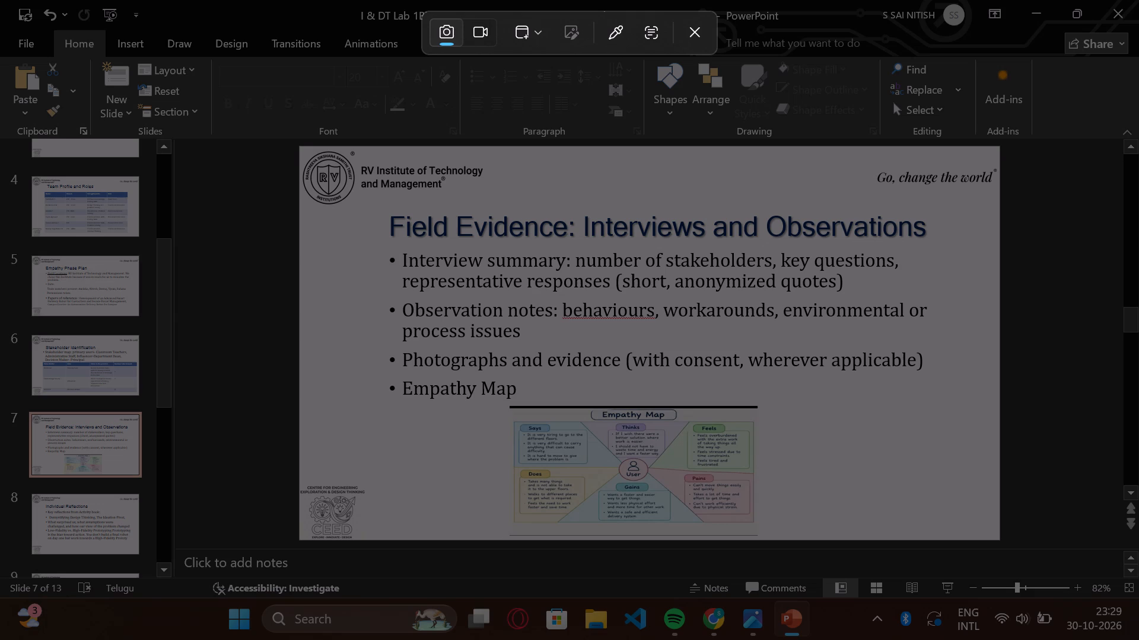
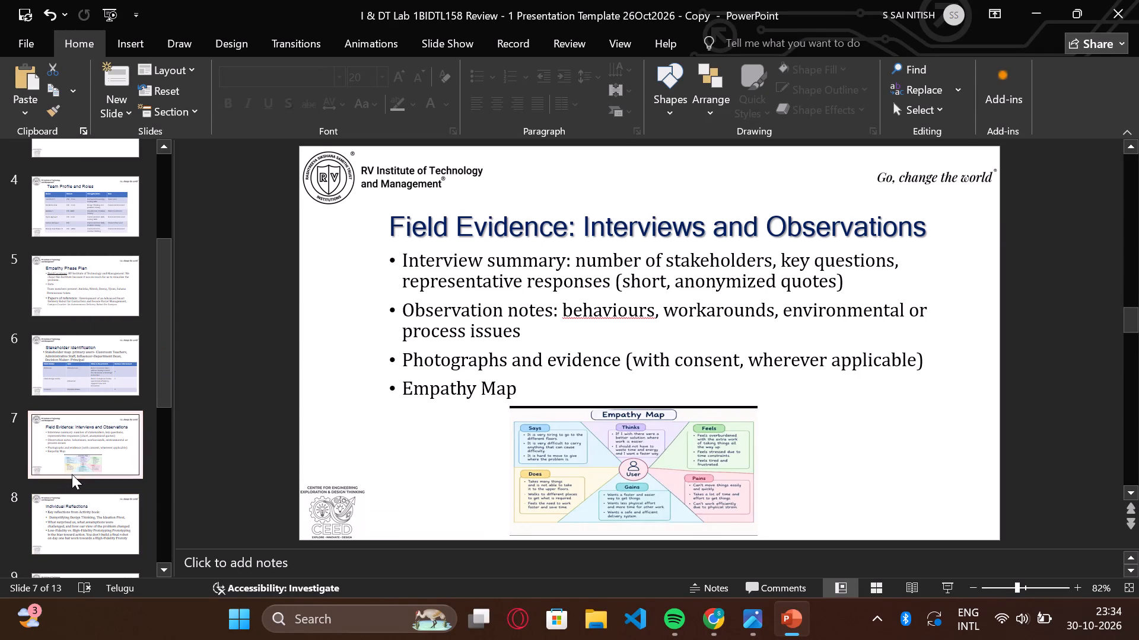
Insert a new slide directly after the Field Evidence: Interviews and Observations slide.
right_click(69, 449)
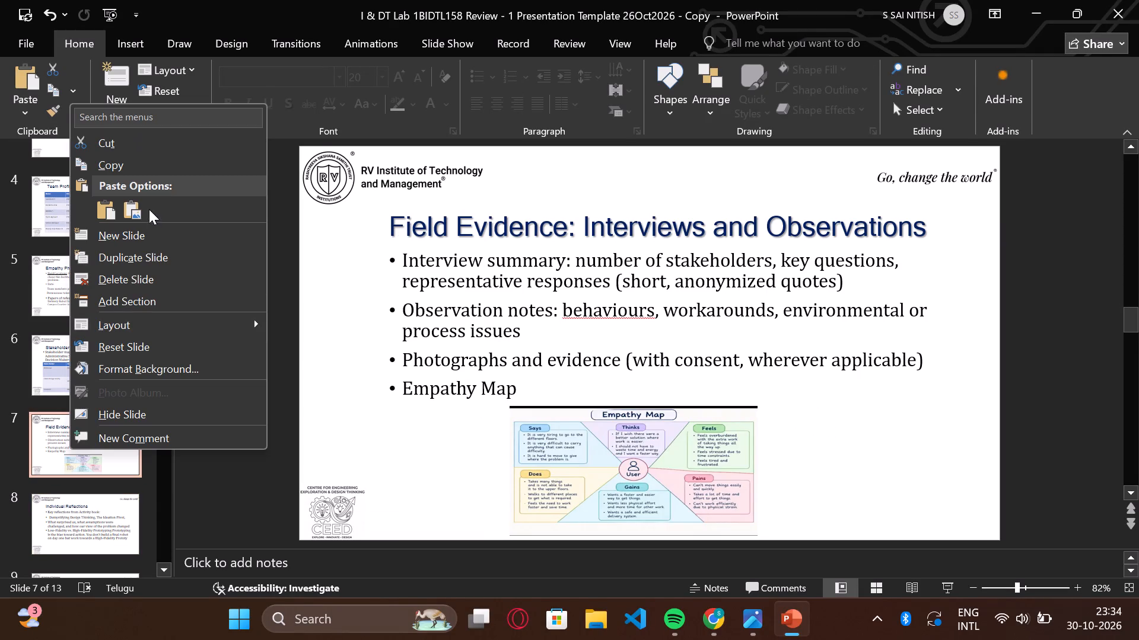
left_click(157, 242)
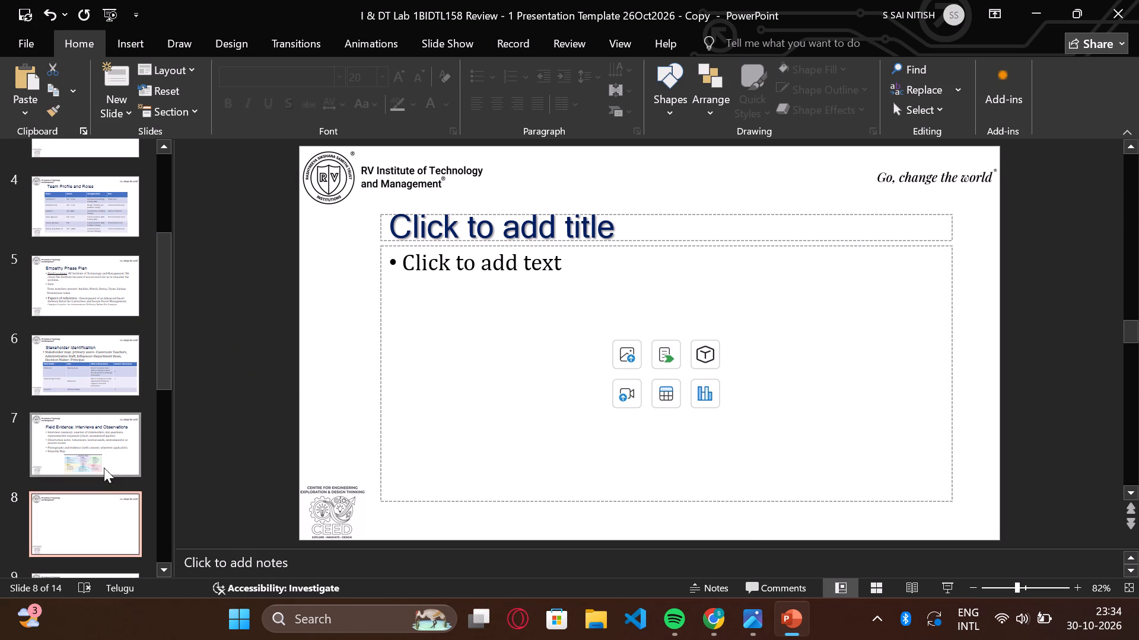
Move the empathy map picture from the Field Evidence slide to the content area of the new blank slide 8.
left_click(104, 468)
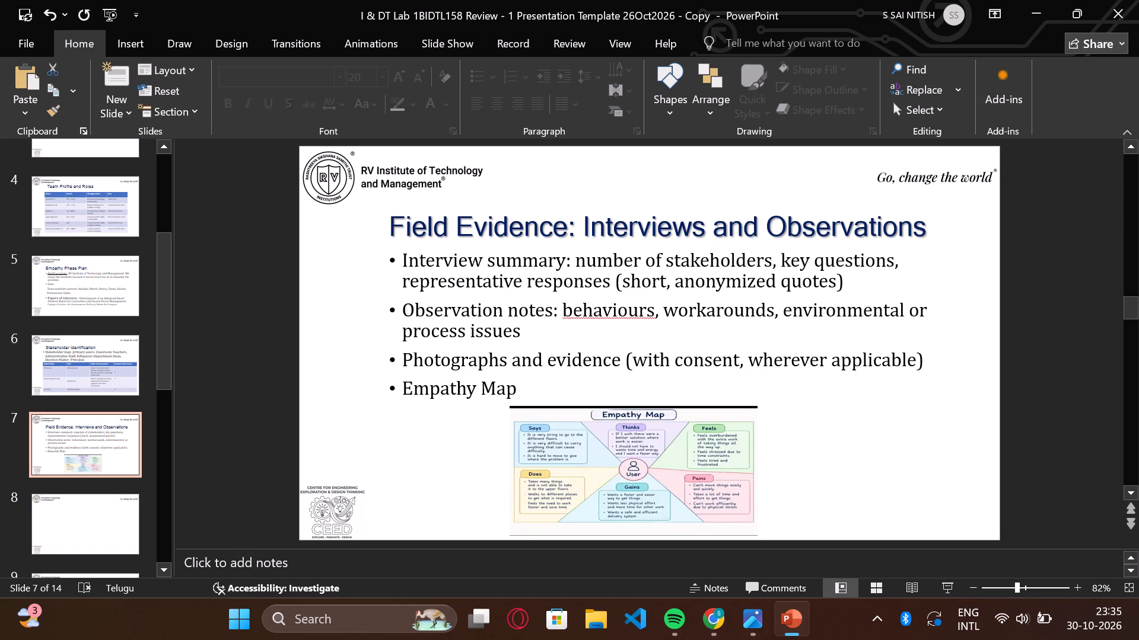
left_click_drag(403, 392, 753, 486)
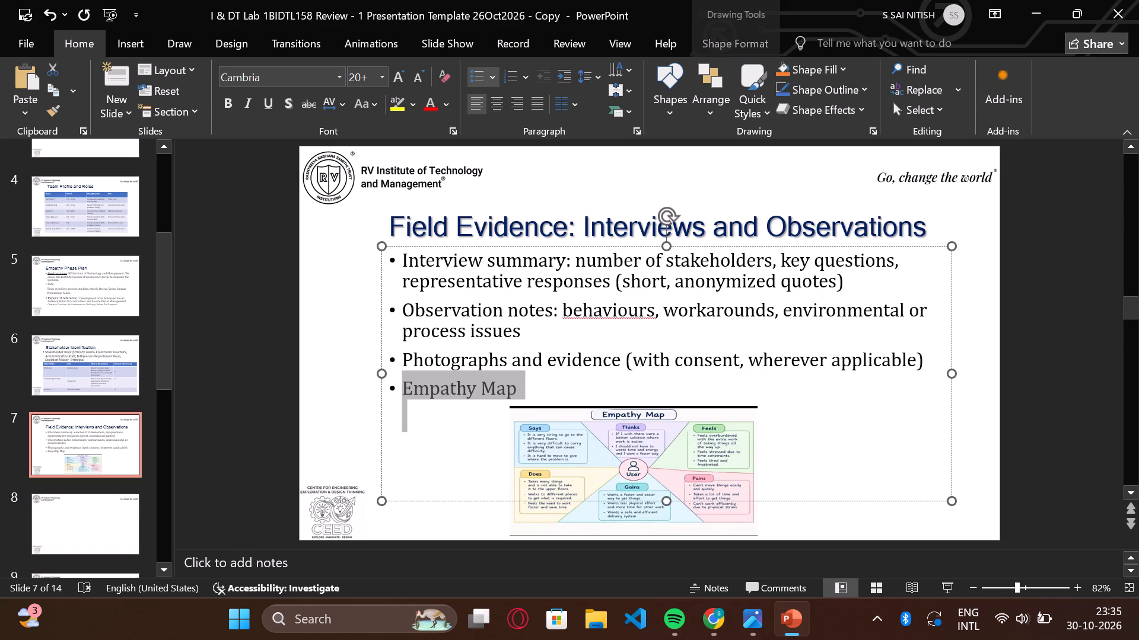
left_click_drag(753, 486, 598, 402)
left_click(573, 444)
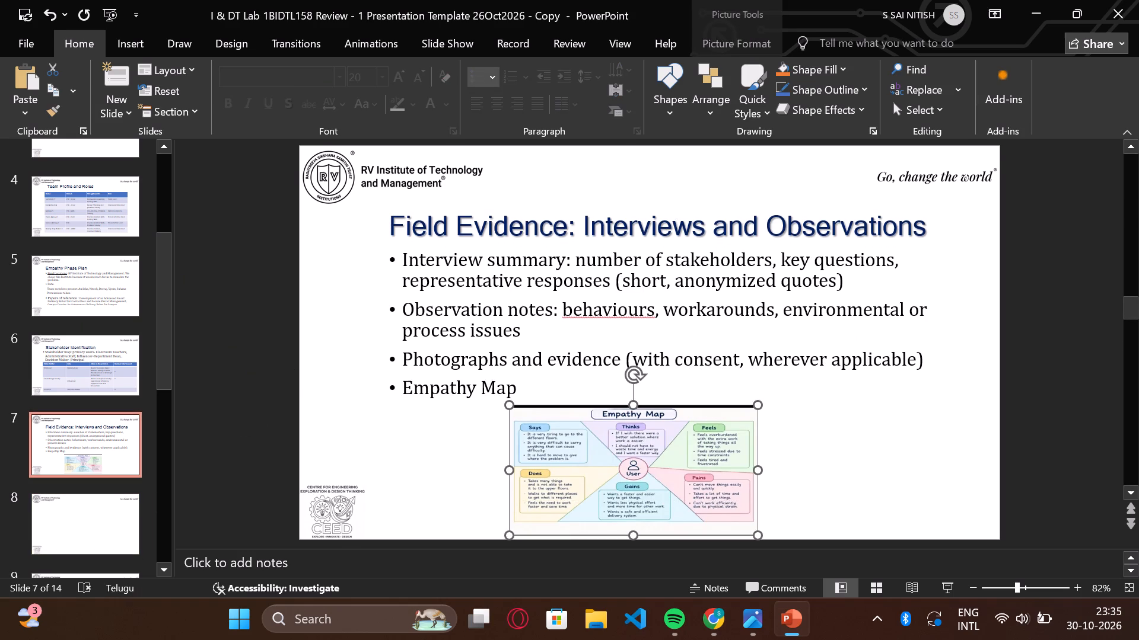
left_click_drag(573, 444, 212, 510)
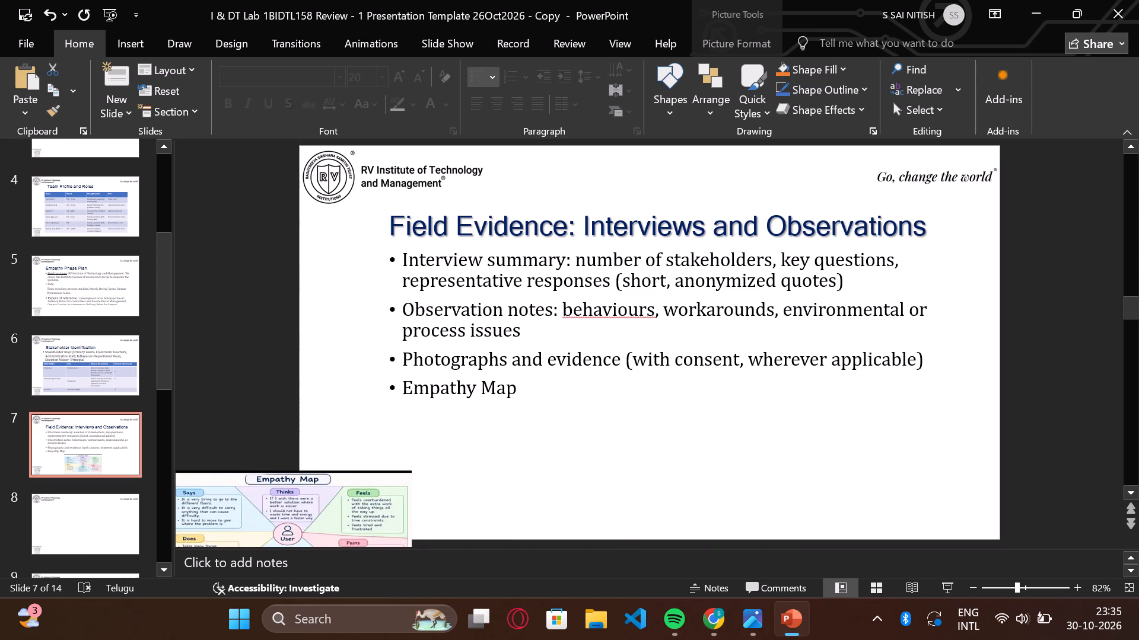
left_click_drag(212, 510, 518, 410)
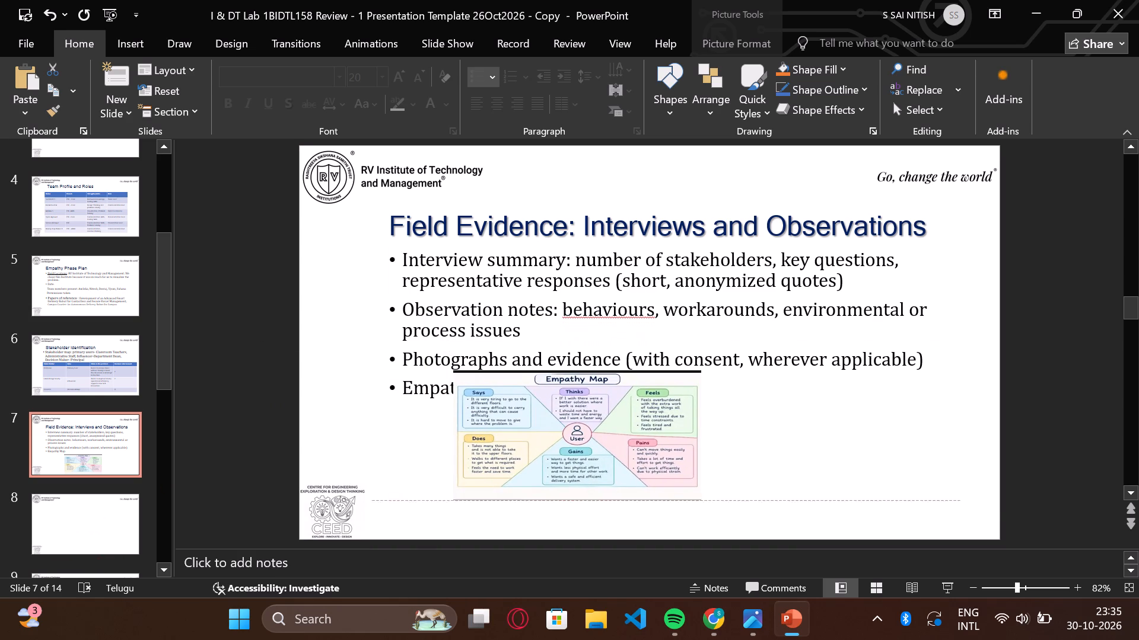
left_click_drag(518, 410, 517, 408)
key("ctrl+x")
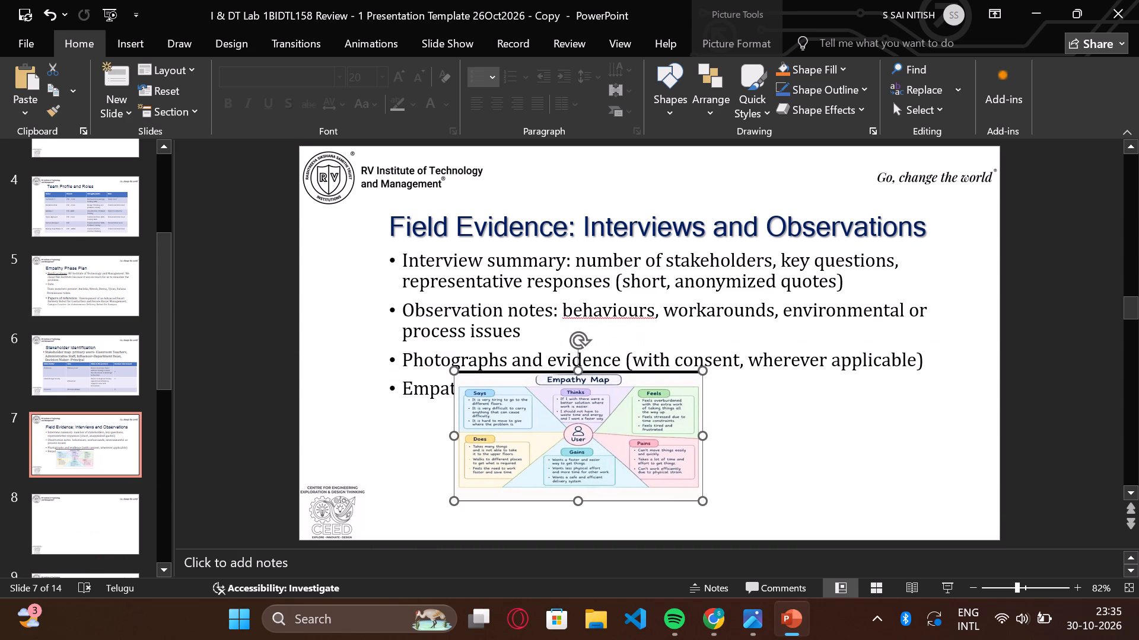
left_click(88, 524)
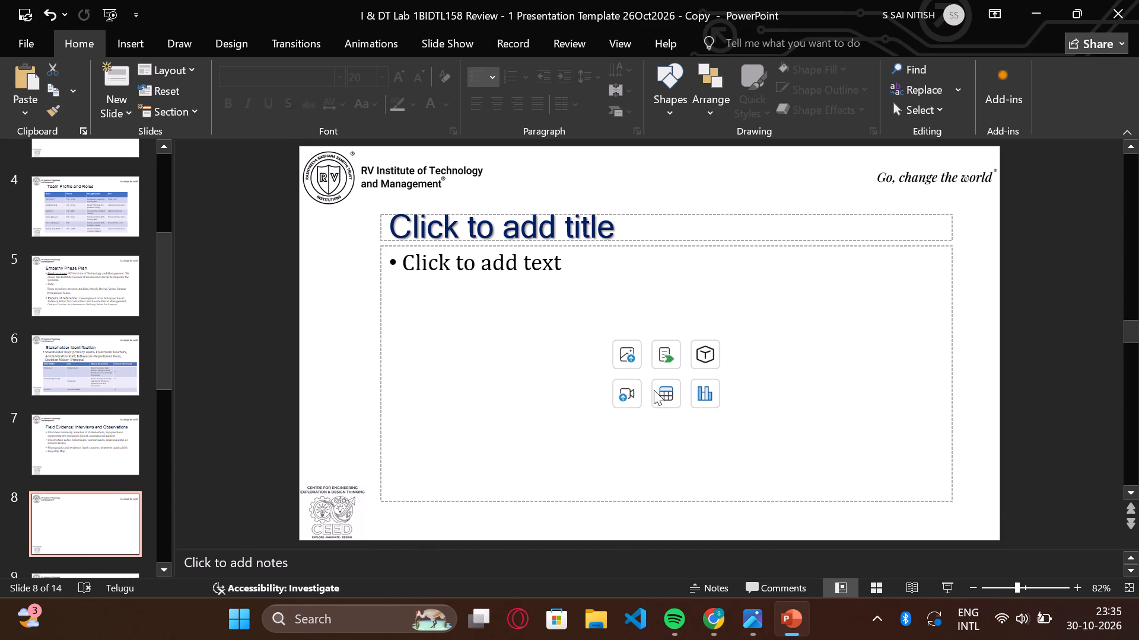
left_click(543, 424)
key("ctrl+v")
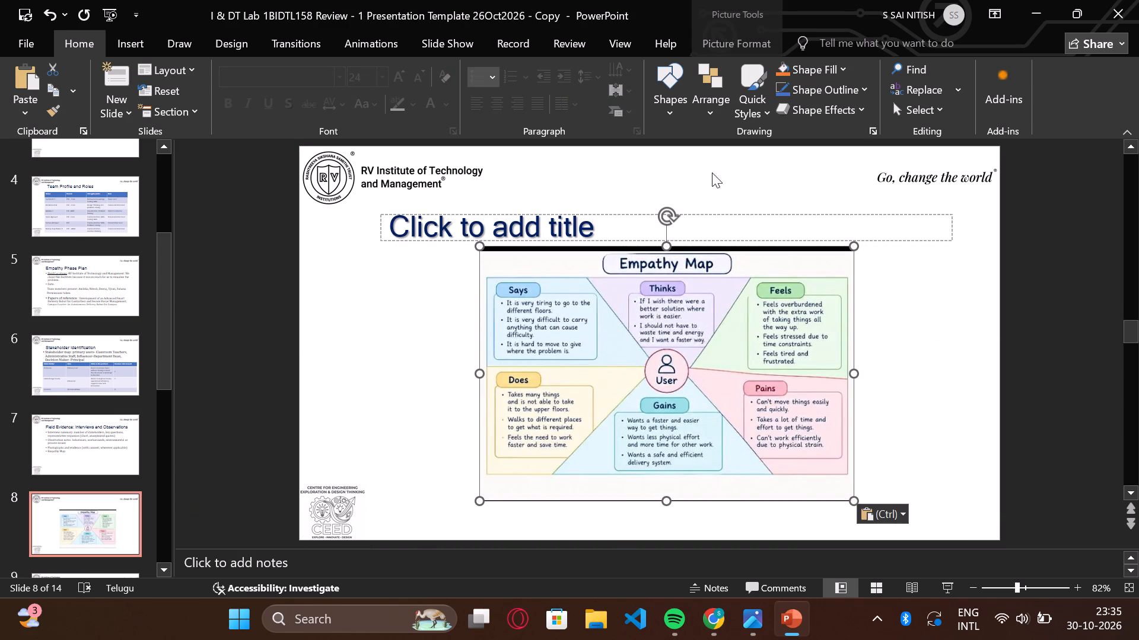
Title the new slide "EMPATHY MAP:".
left_click(603, 228)
key("BackSpace")
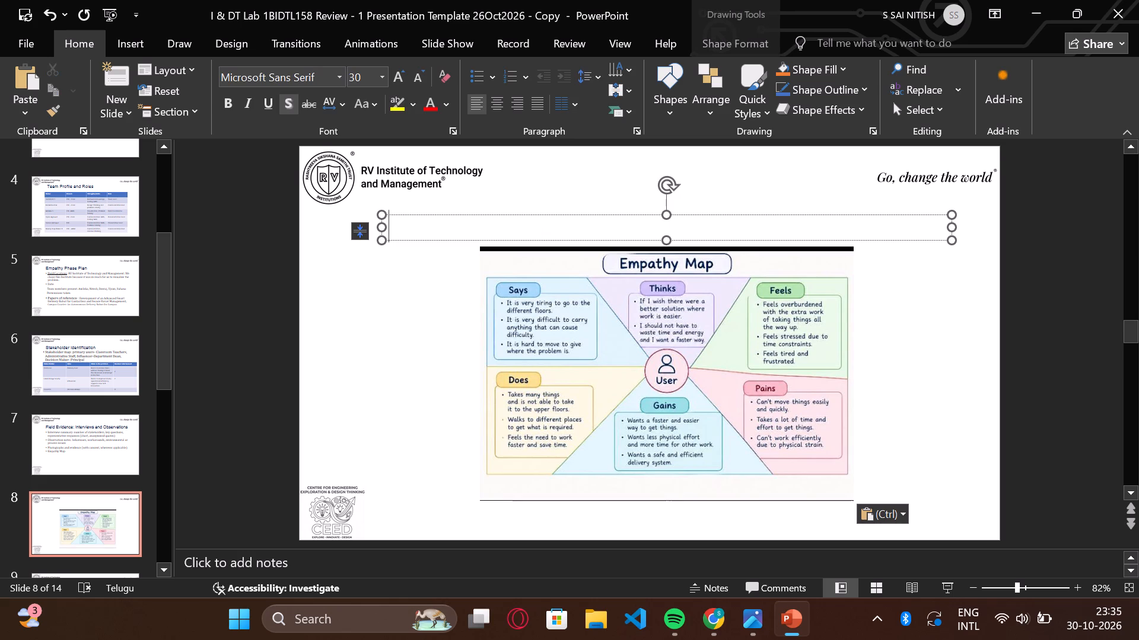
type("EM")
type("PAH")
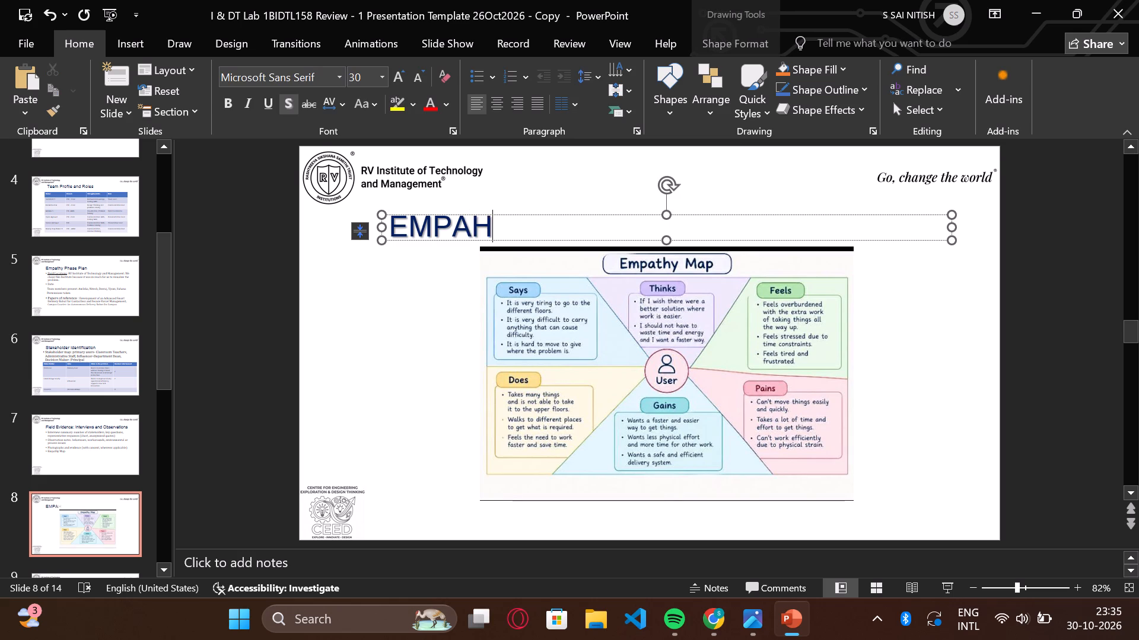
key("BackSpace")
type("THY MAP:")
left_click(886, 354)
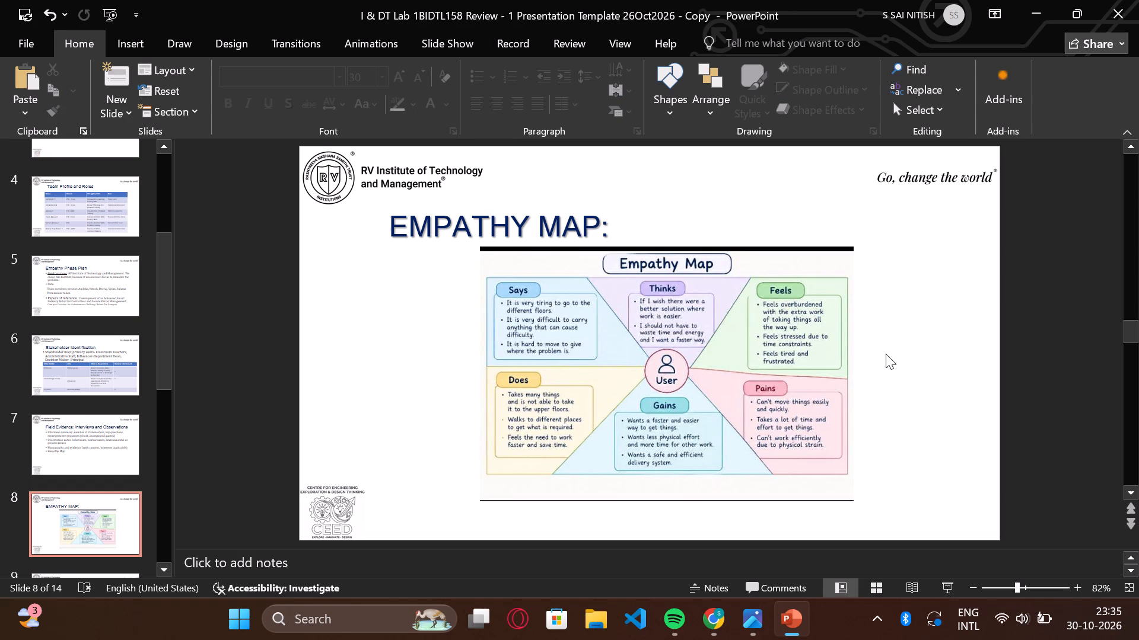
Crop the blank strip off the bottom of the empathy map picture.
left_click(759, 351)
right_click(623, 315)
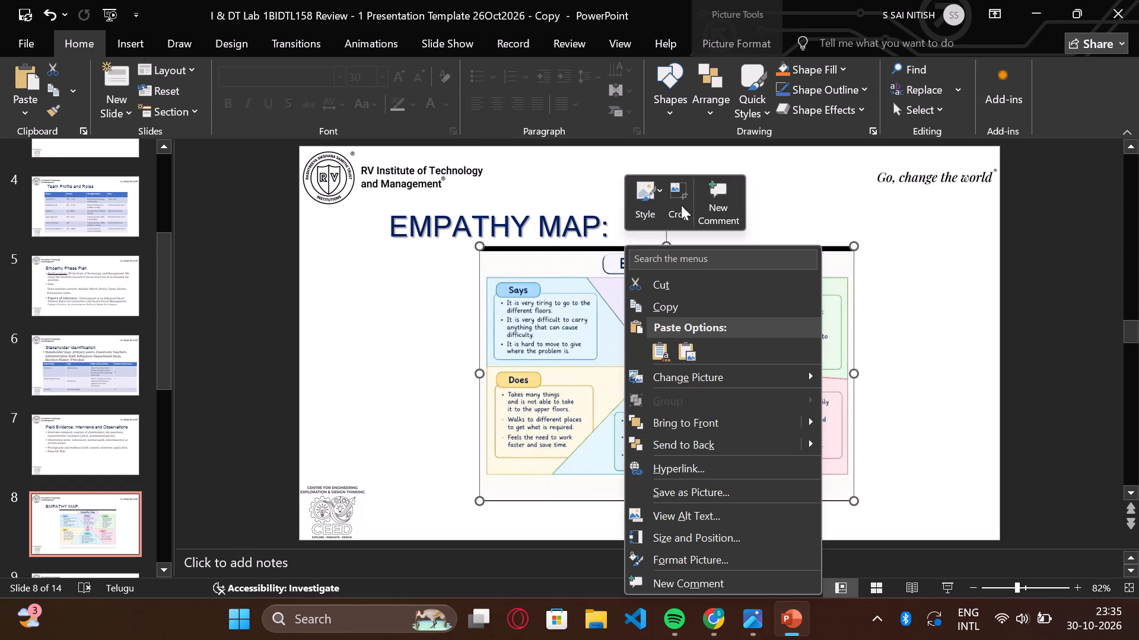
left_click(678, 164)
right_click(667, 293)
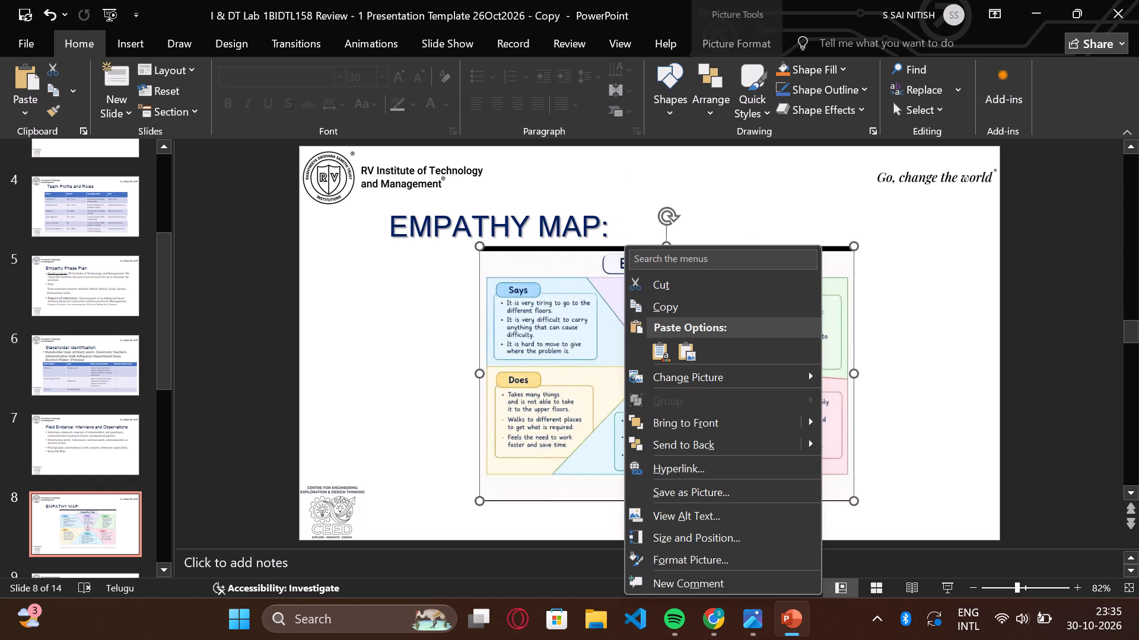
left_click(720, 215)
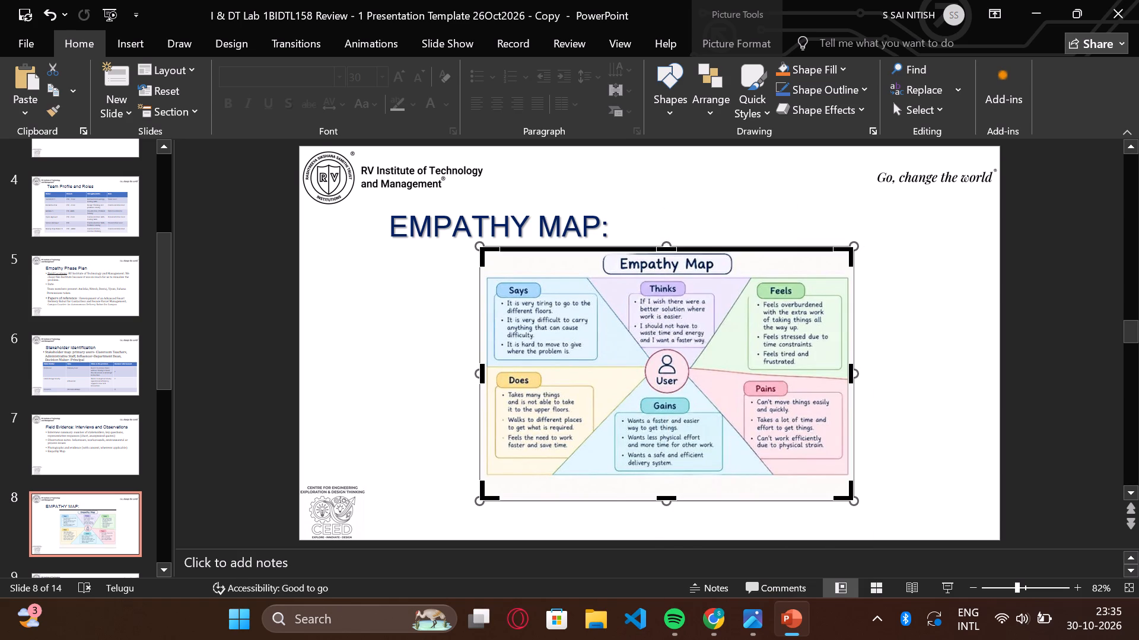
left_click_drag(669, 500, 665, 477)
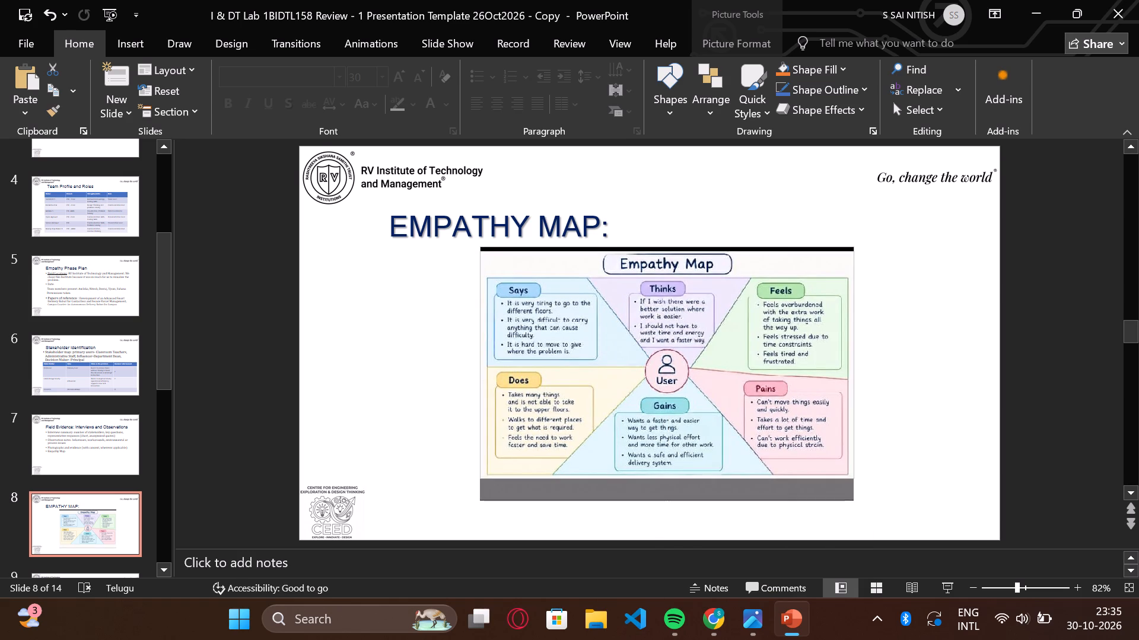
left_click_drag(665, 477, 664, 477)
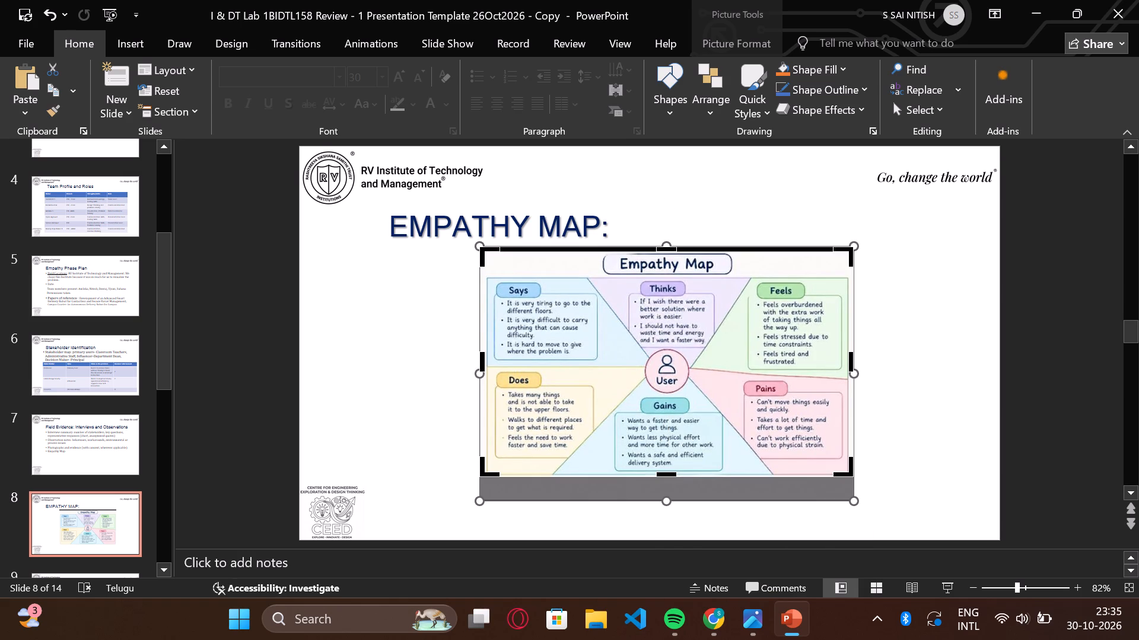
key("Return")
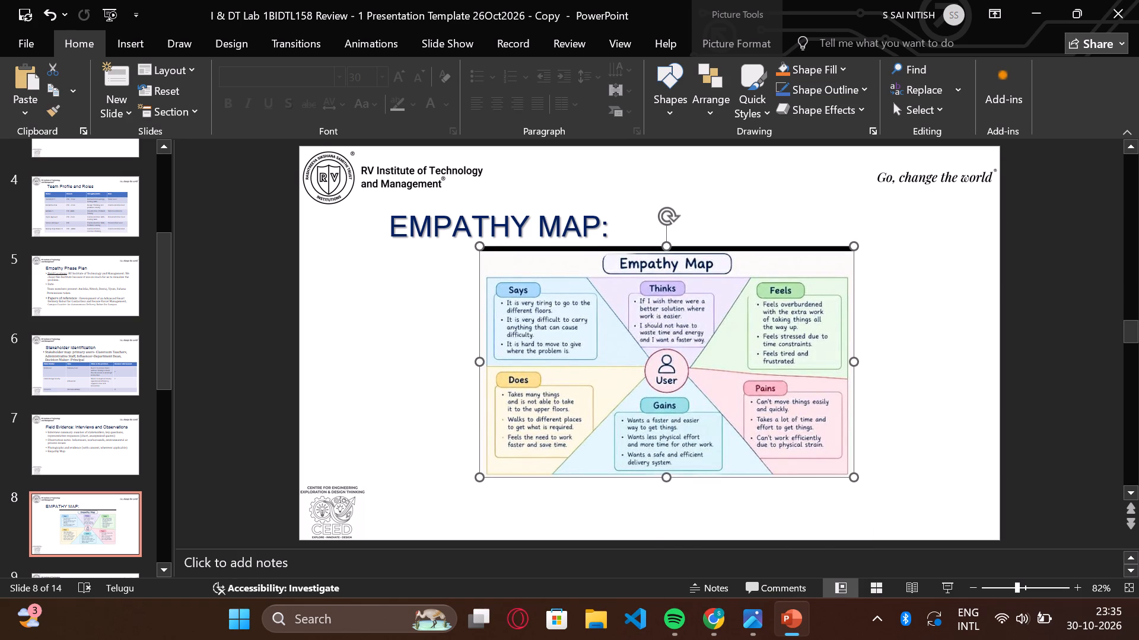
Stretch the empathy map picture downward and to both sides so it fills the slide's area below the title.
left_click_drag(667, 477, 668, 513)
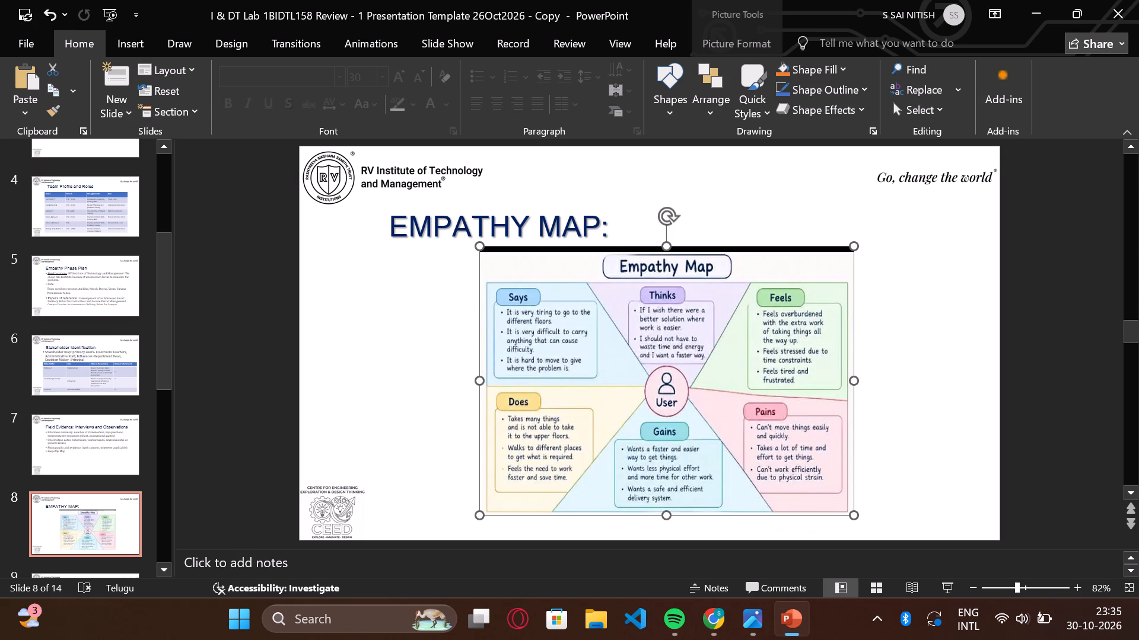
left_click_drag(483, 383, 378, 379)
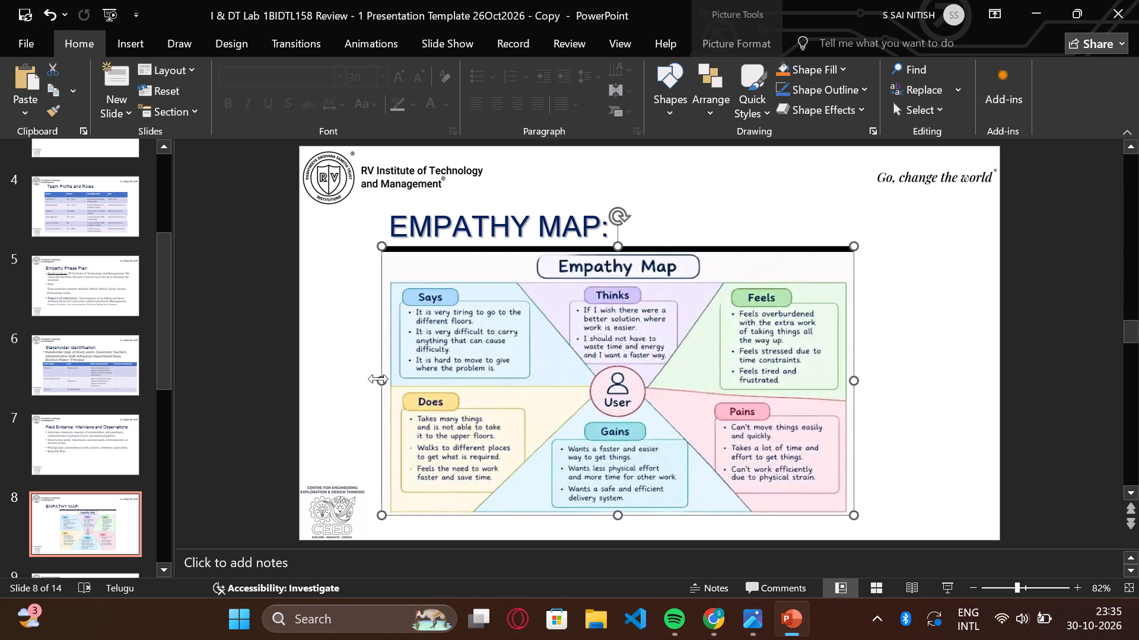
left_click_drag(855, 380, 927, 385)
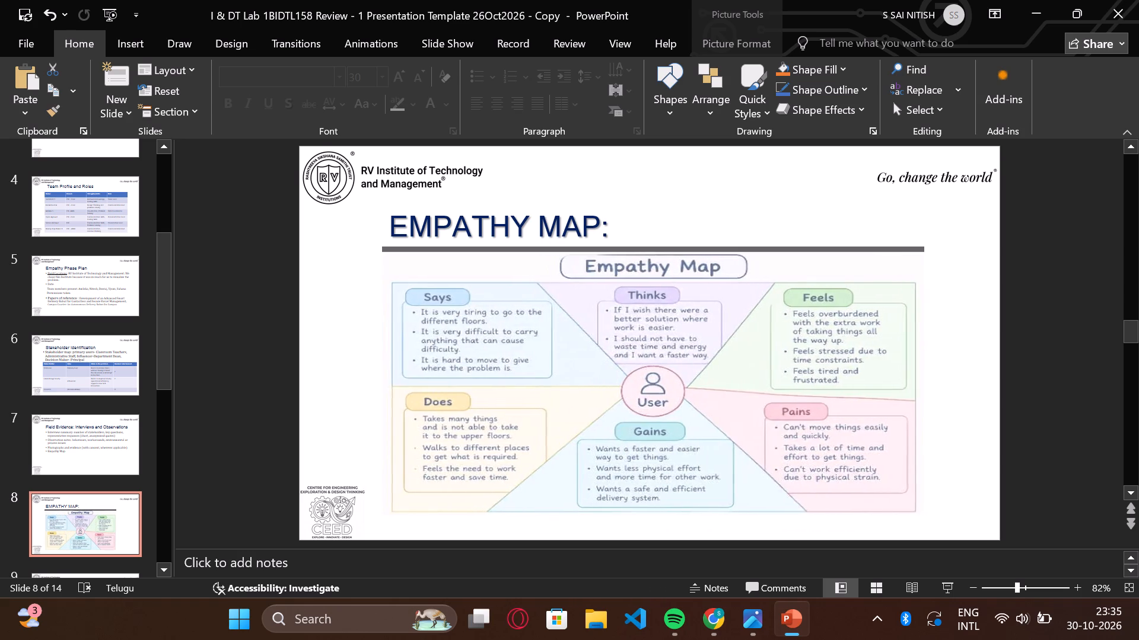
left_click_drag(927, 385, 926, 383)
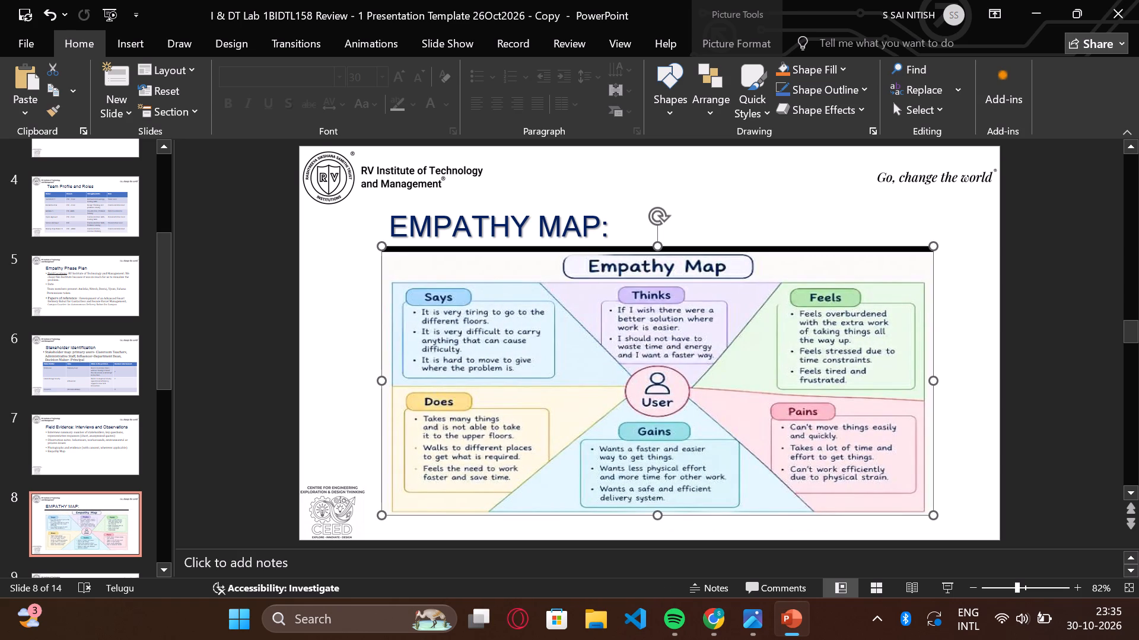
left_click(344, 297)
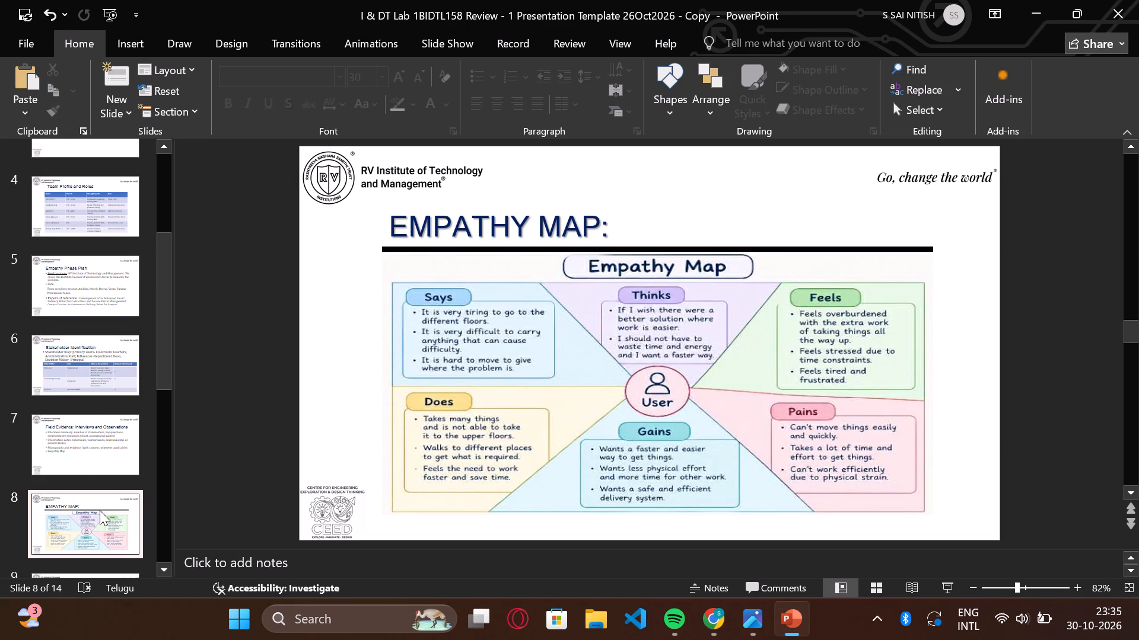
Delete the "Empathy Map" bullet text from the Field Evidence: Interviews and Observations slide.
left_click(101, 467)
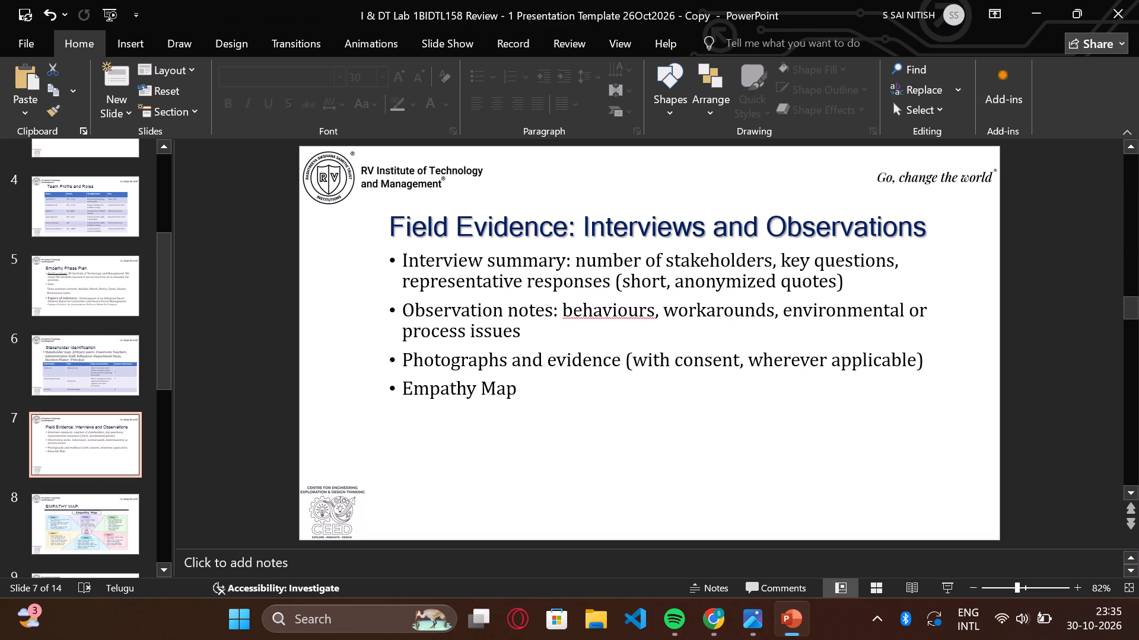
left_click_drag(532, 391, 333, 384)
key("BackSpace")
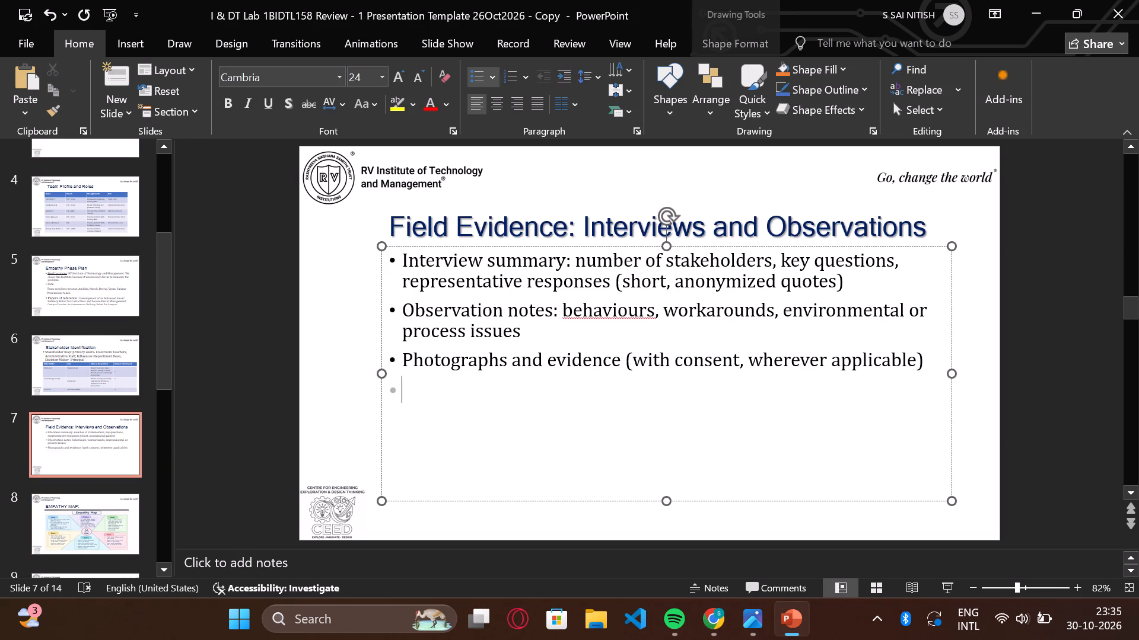
Split the Interview summary bullet before "key questions" and remove the trailing comma after "stakeholders".
left_click(781, 258)
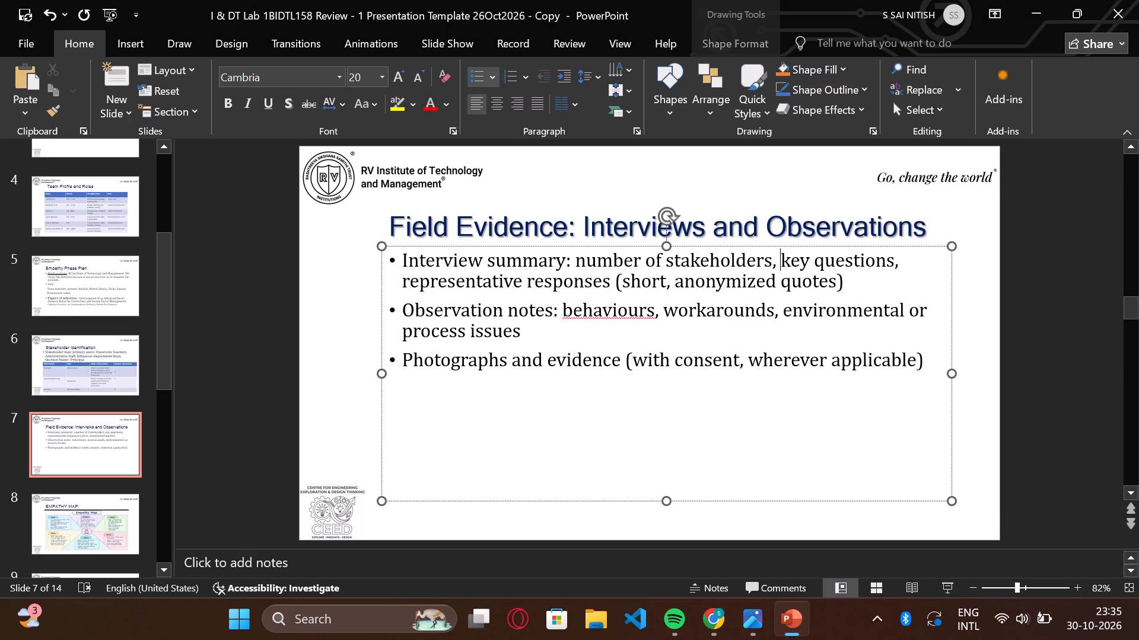
key("Return")
left_click(785, 261)
key("BackSpace")
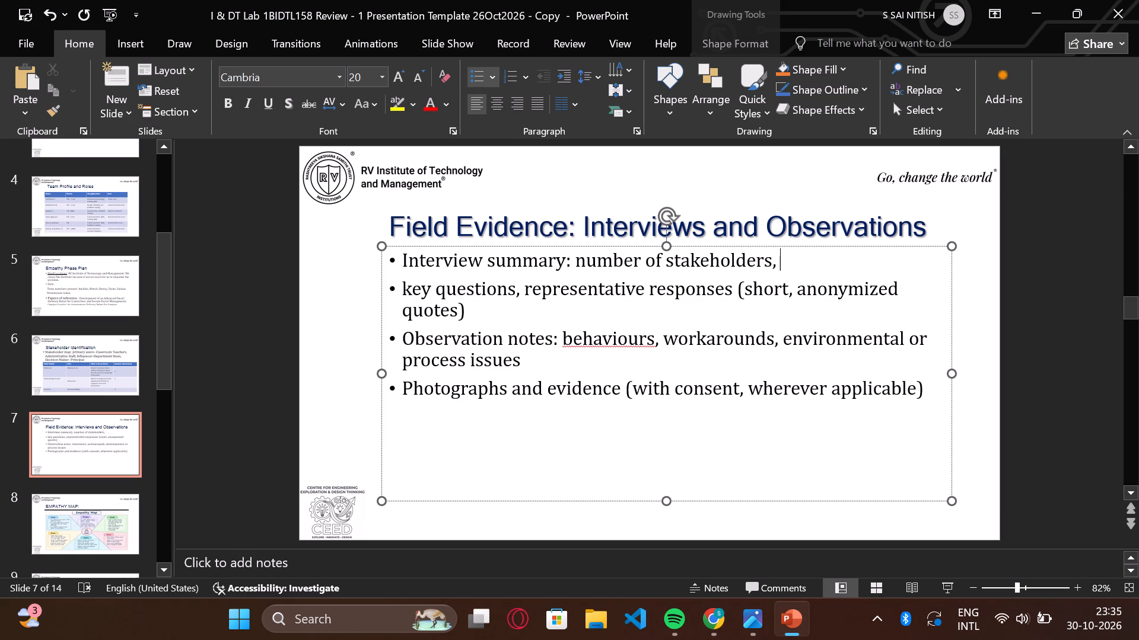
key("BackSpace")
Split "number of stakeholders" onto its own bullet below "Interview summary:" and capitalize it as "Number of stakeholders".
key("Left")
key("Left")
key("Left")
key("Left")
key("Left")
key("Left")
key("Left")
key("Left")
key("Left")
key("Left")
key("Left")
key("Left")
key("Left")
key("Left")
key("Left")
key("Left")
key("Left")
key("Left")
key("Left")
key("Left")
key("Return")
key("Right")
key("Right")
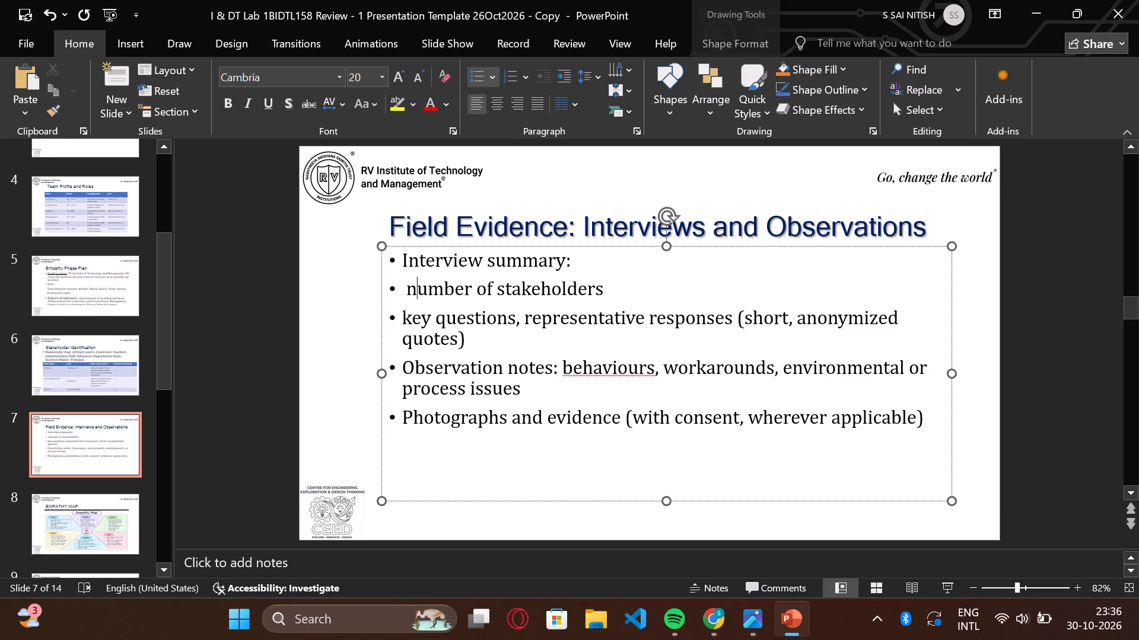
key("BackSpace")
key("shift+n")
key("BackSpace")
key("shift+n")
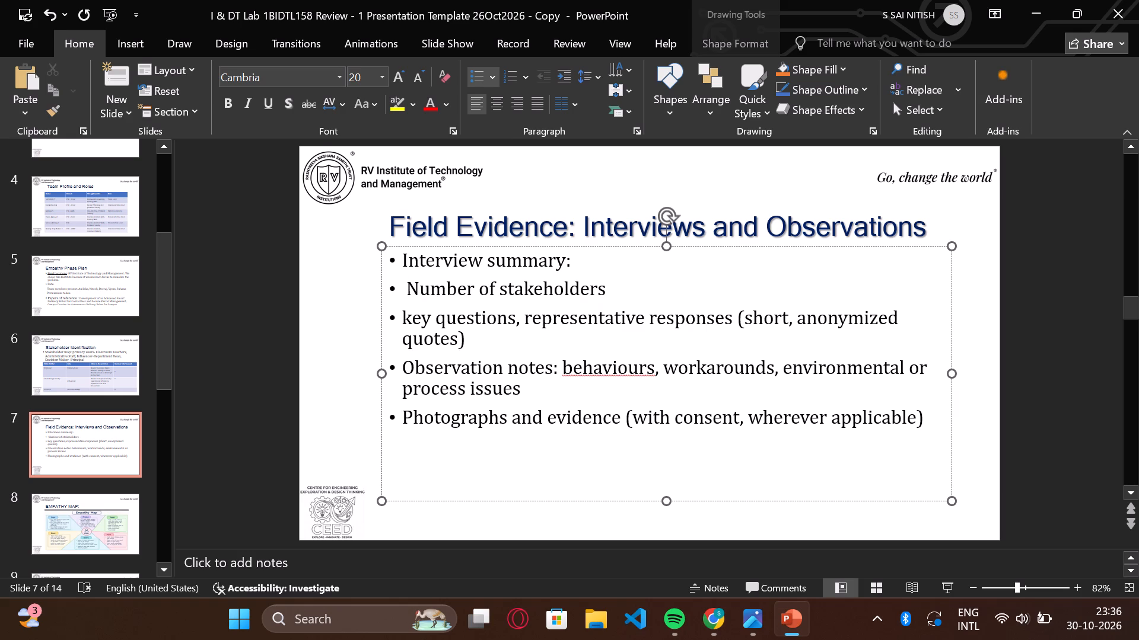
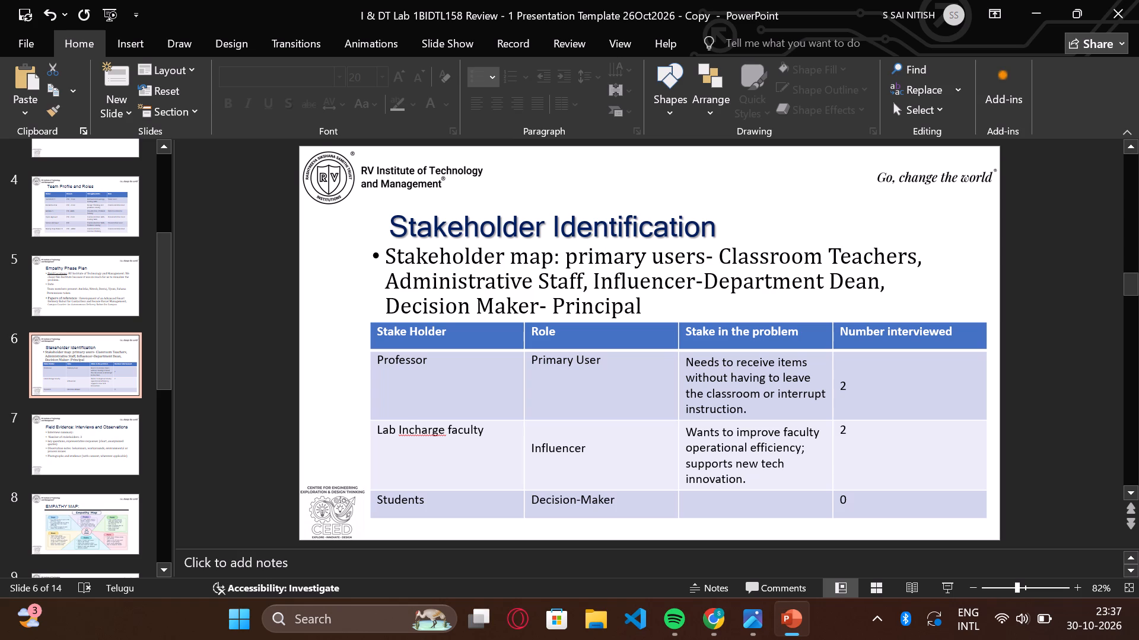
left_click_drag(650, 306, 364, 213)
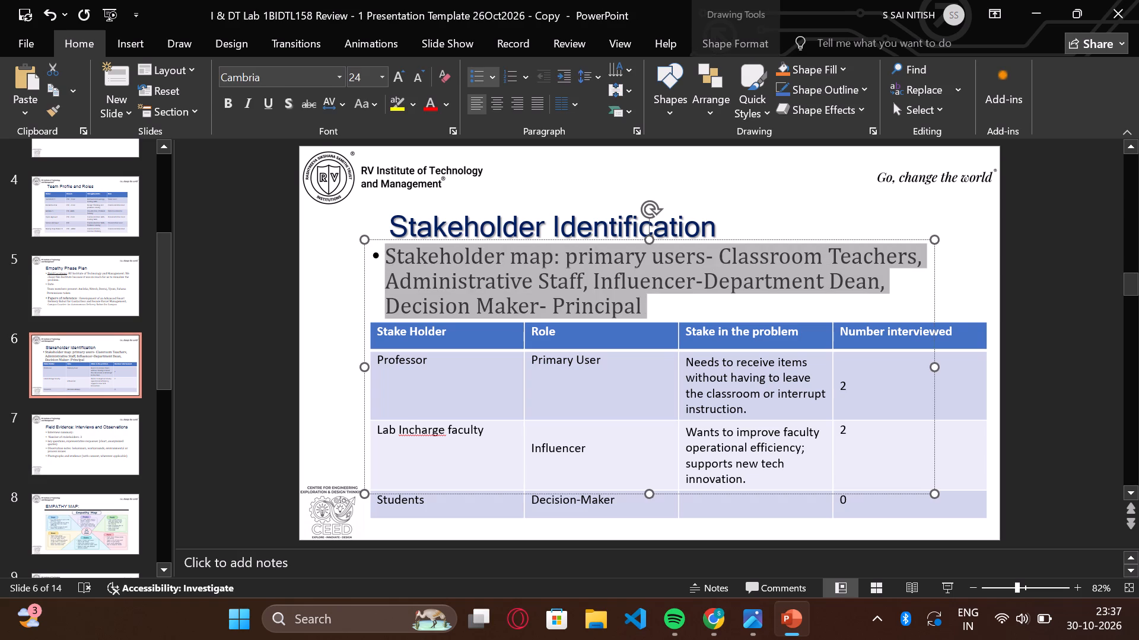
left_click_drag(364, 213, 364, 212)
left_click(382, 85)
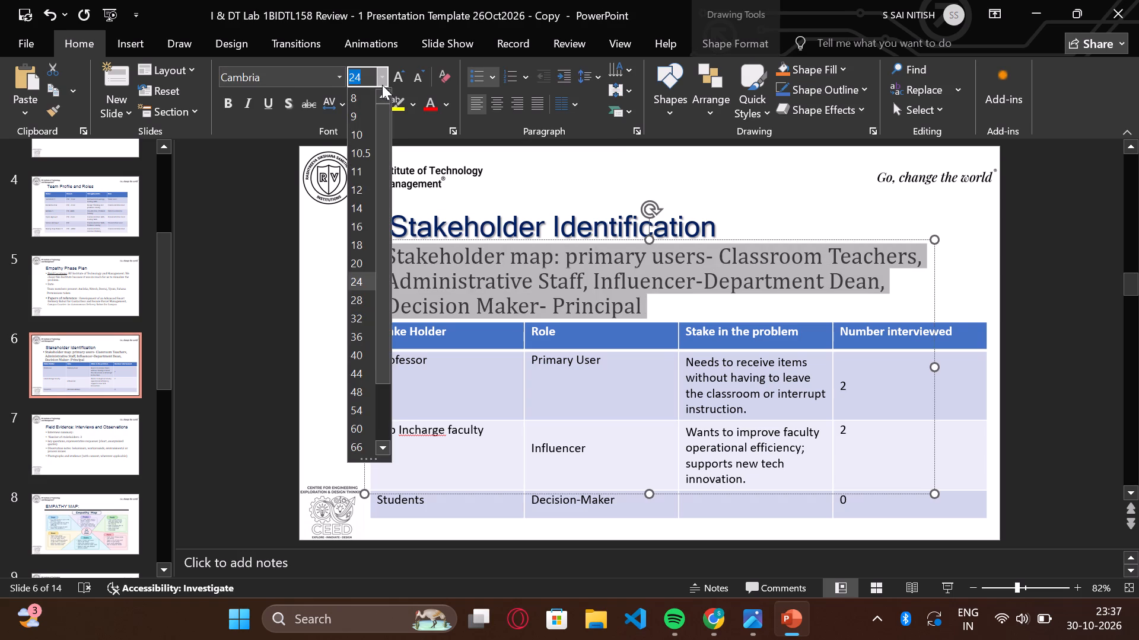
left_click(356, 260)
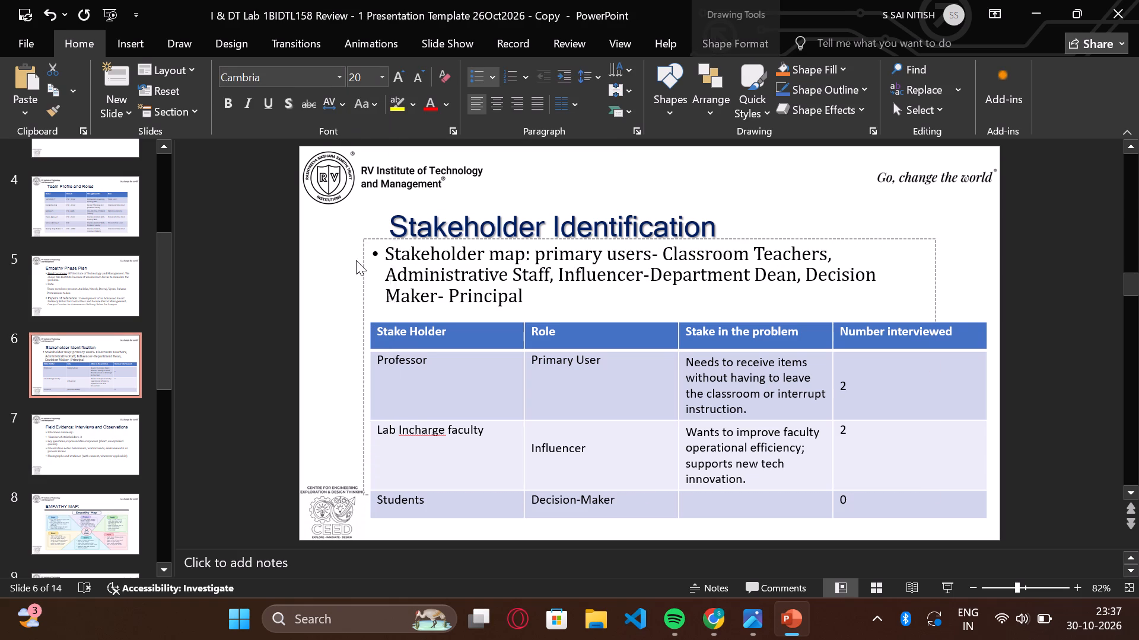
left_click(581, 308)
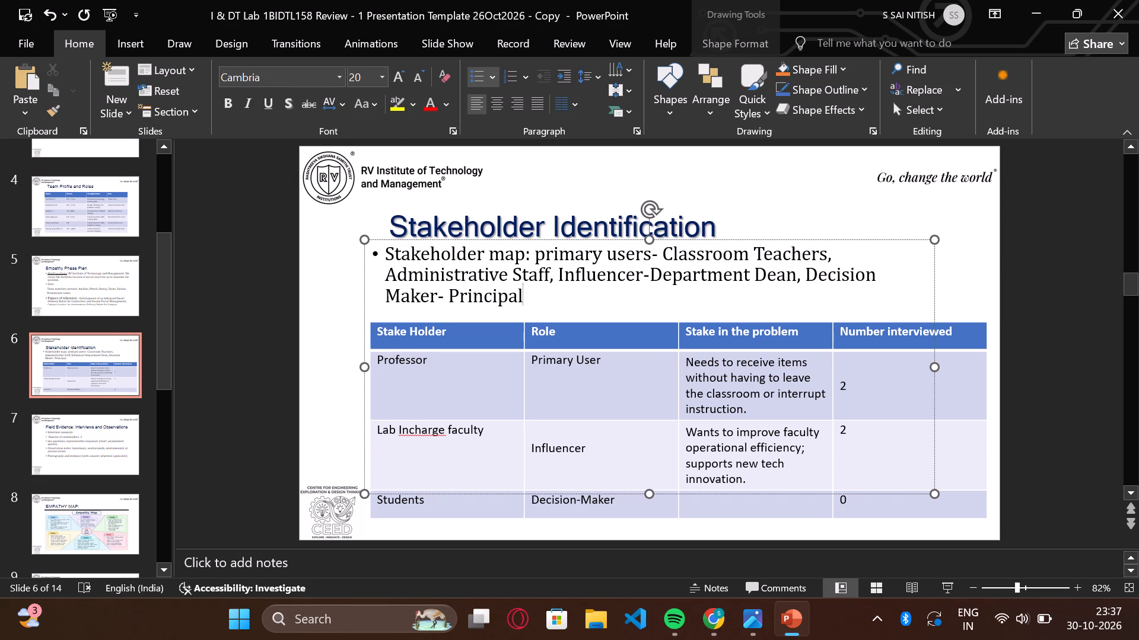
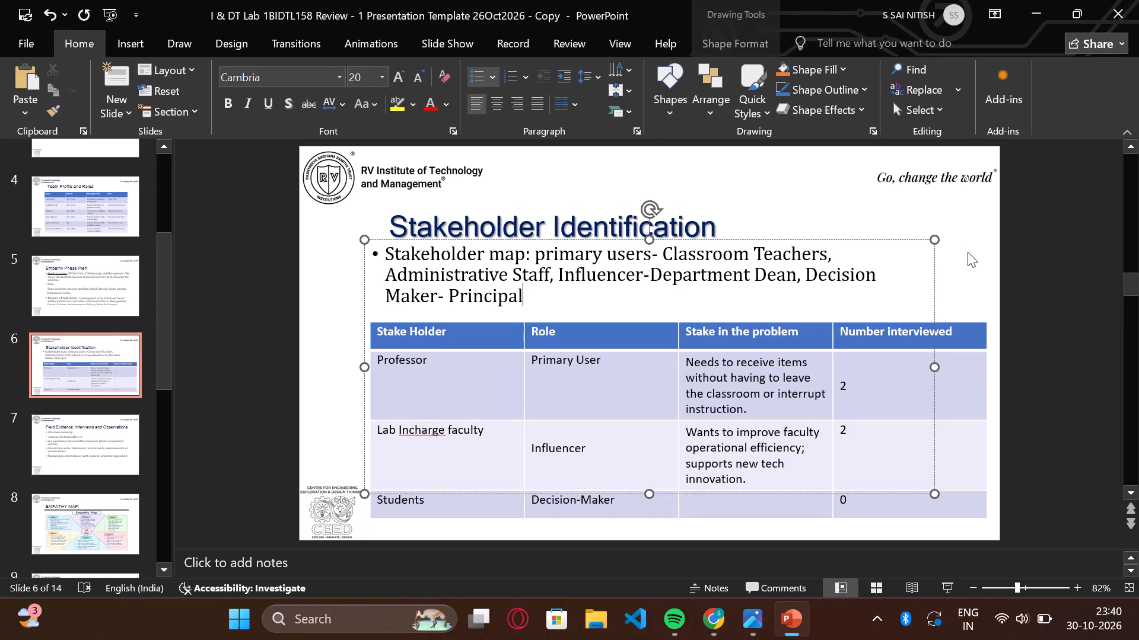
Narrow the stakeholder table by pulling its right edge inward to roughly line up with the bullet text box above.
left_click(968, 252)
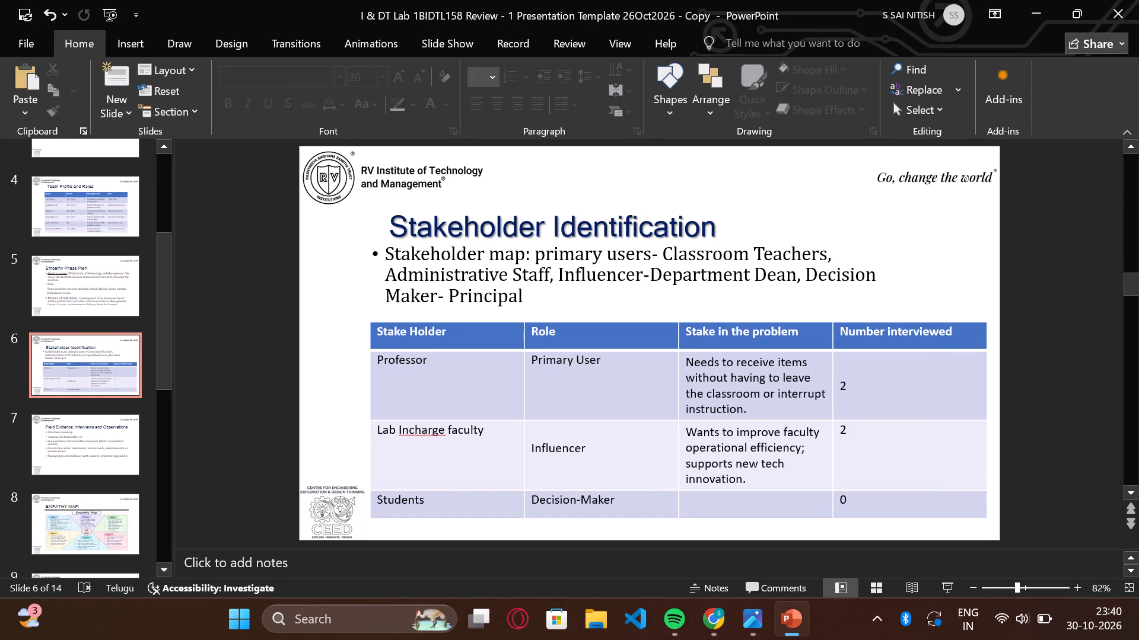
left_click(982, 339)
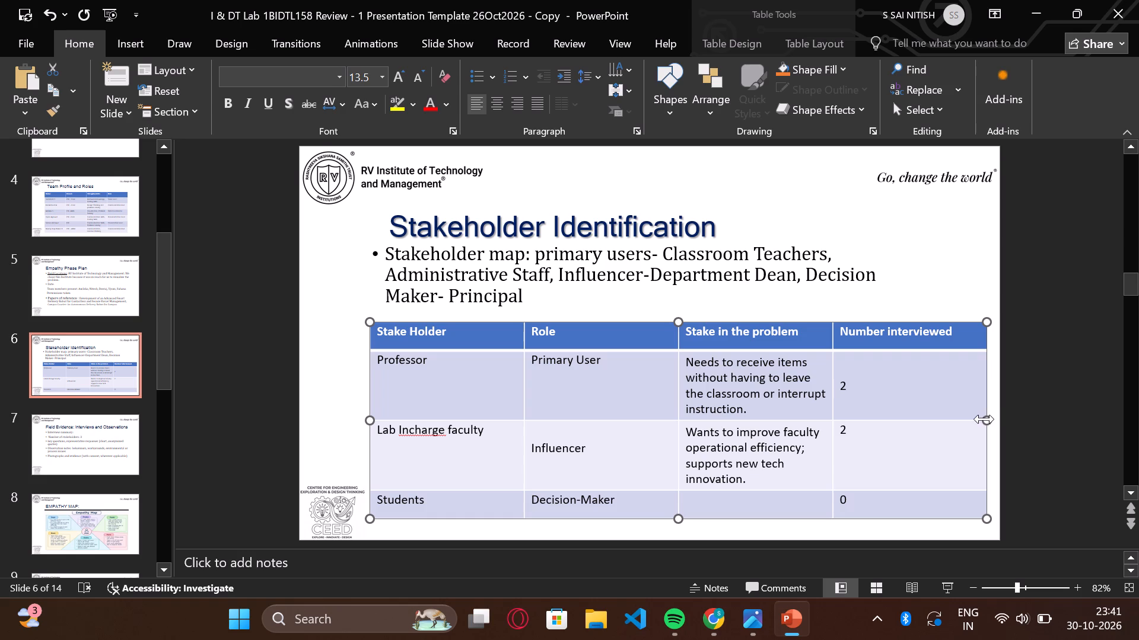
left_click_drag(984, 419, 947, 404)
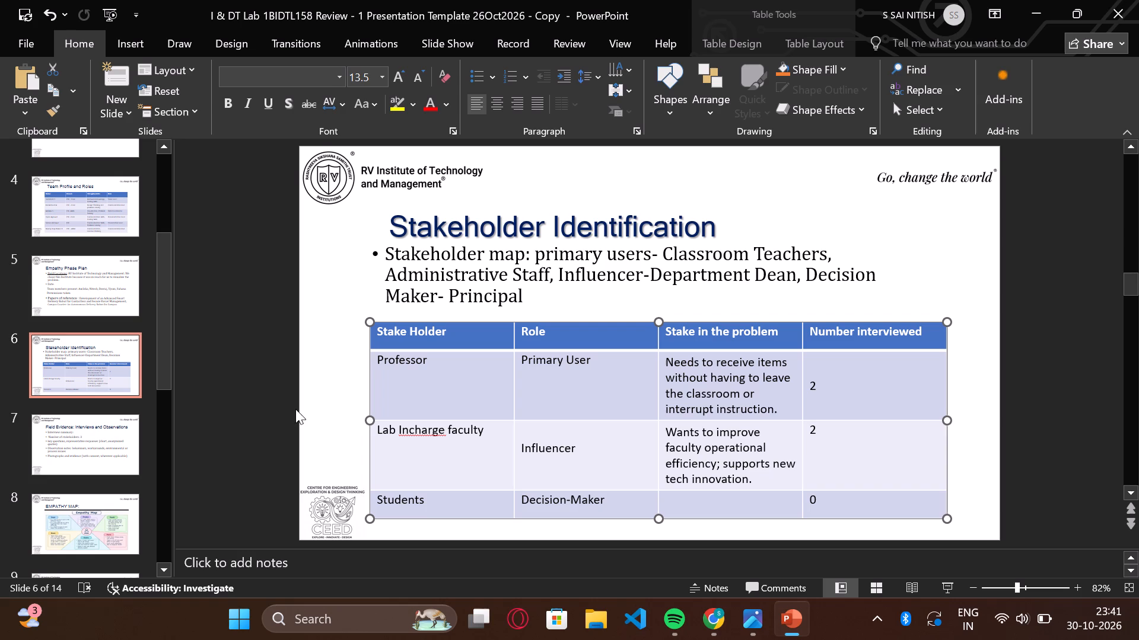
On the Field Evidence slide, select the whole bullet about key questions and representative responses.
left_click(58, 421)
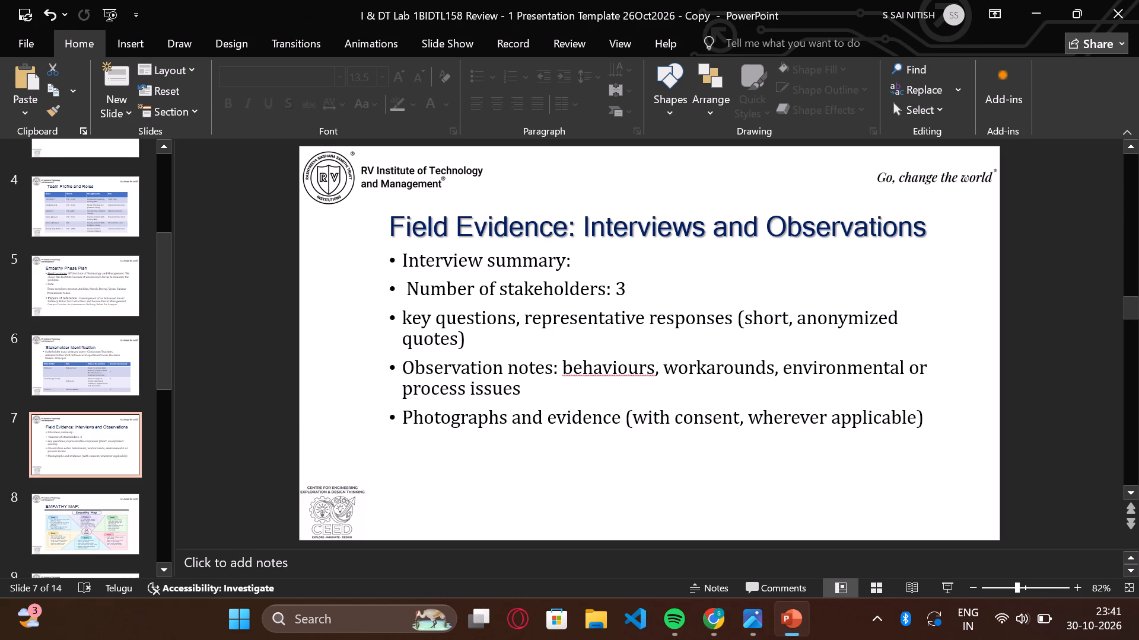
left_click_drag(404, 306, 479, 348)
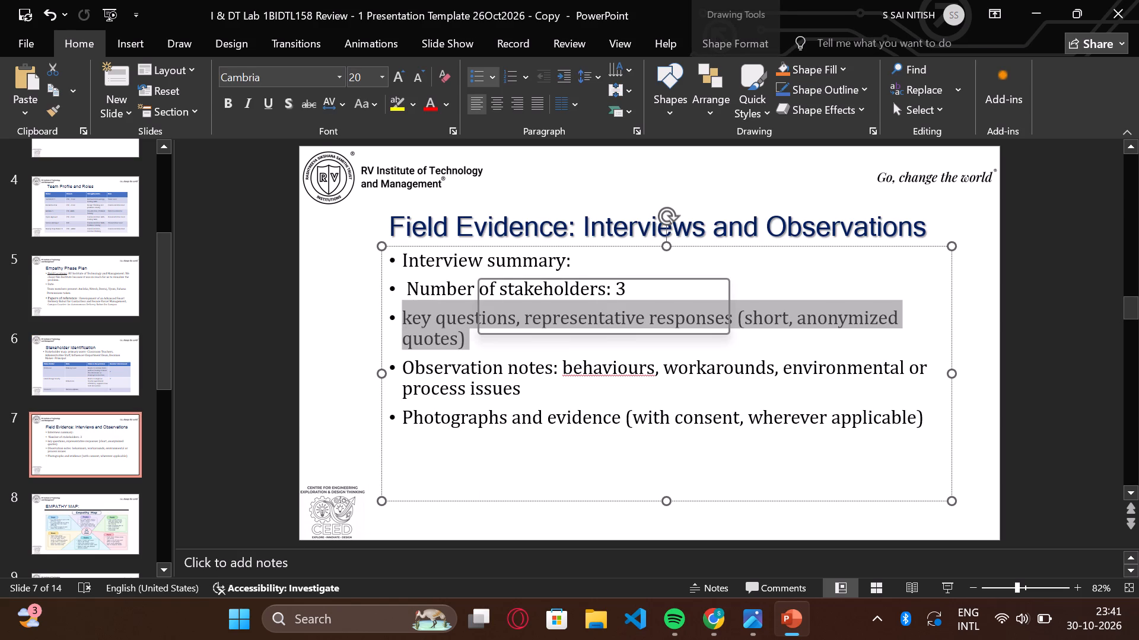
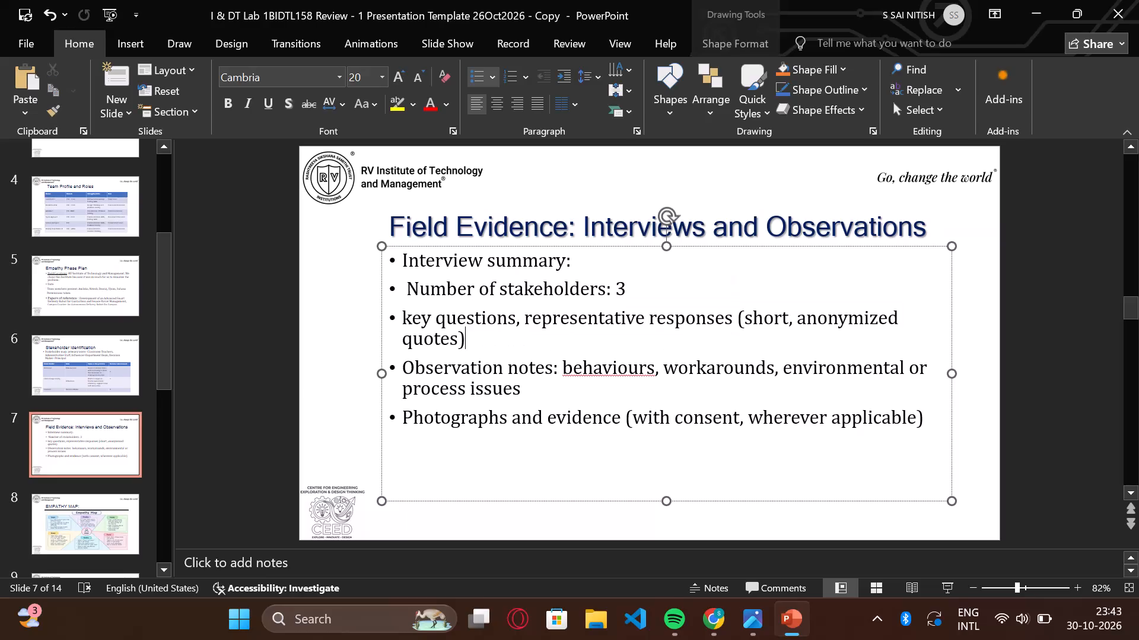
Capitalize the first letter of the key questions bullet on the Field Evidence slide so it begins with "Key questions".
left_click(479, 348)
left_click(411, 313)
key("BackSpace")
key("shift+k")
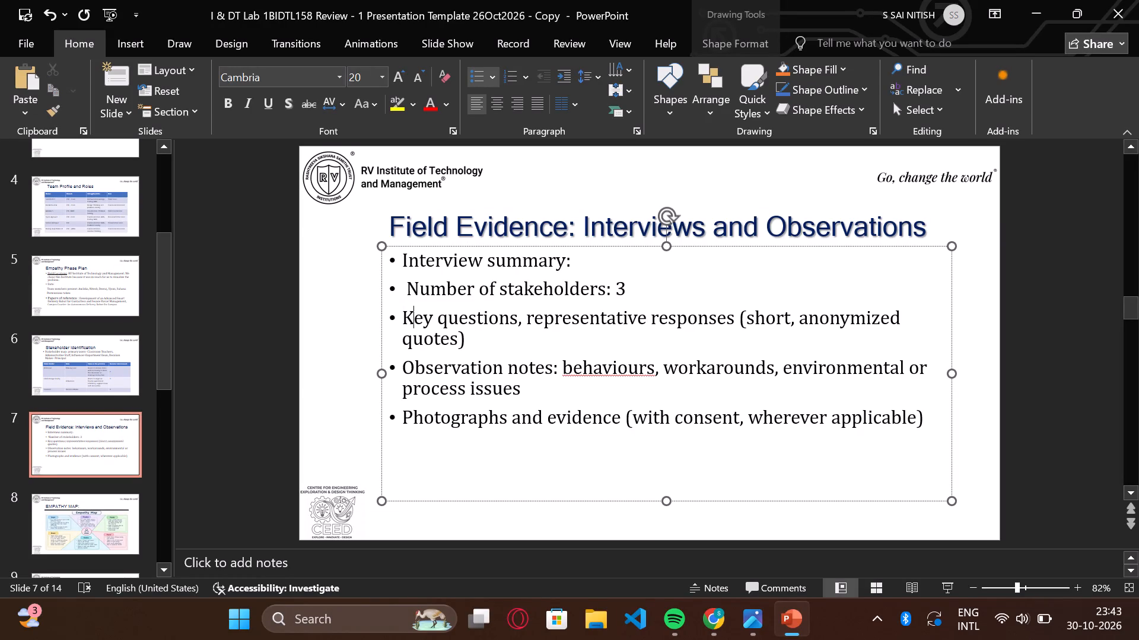
left_click(478, 341)
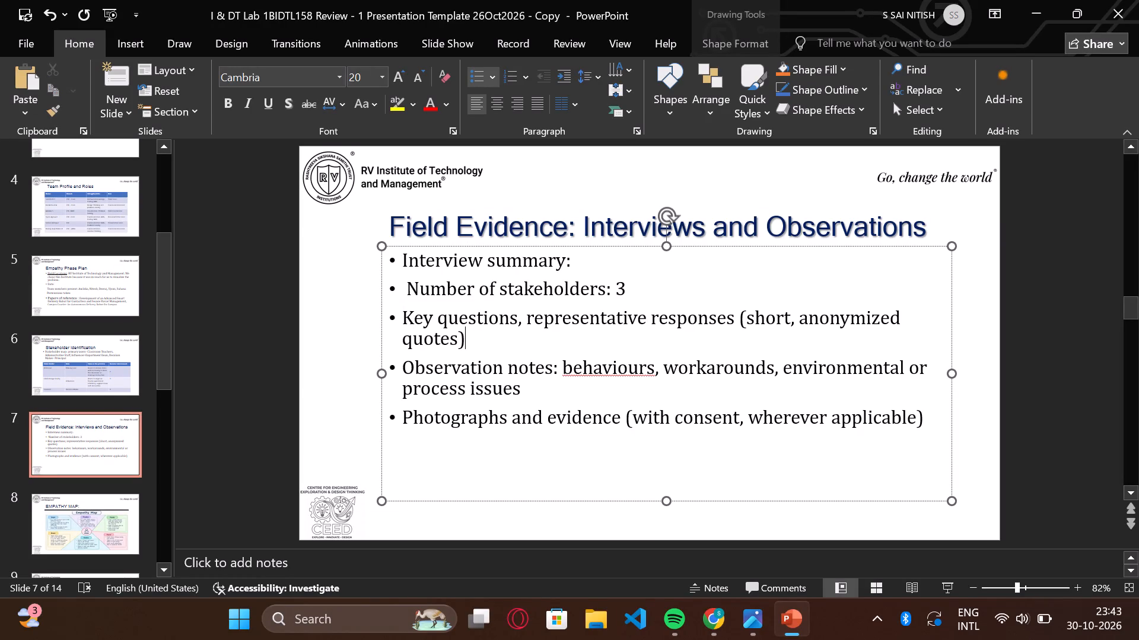
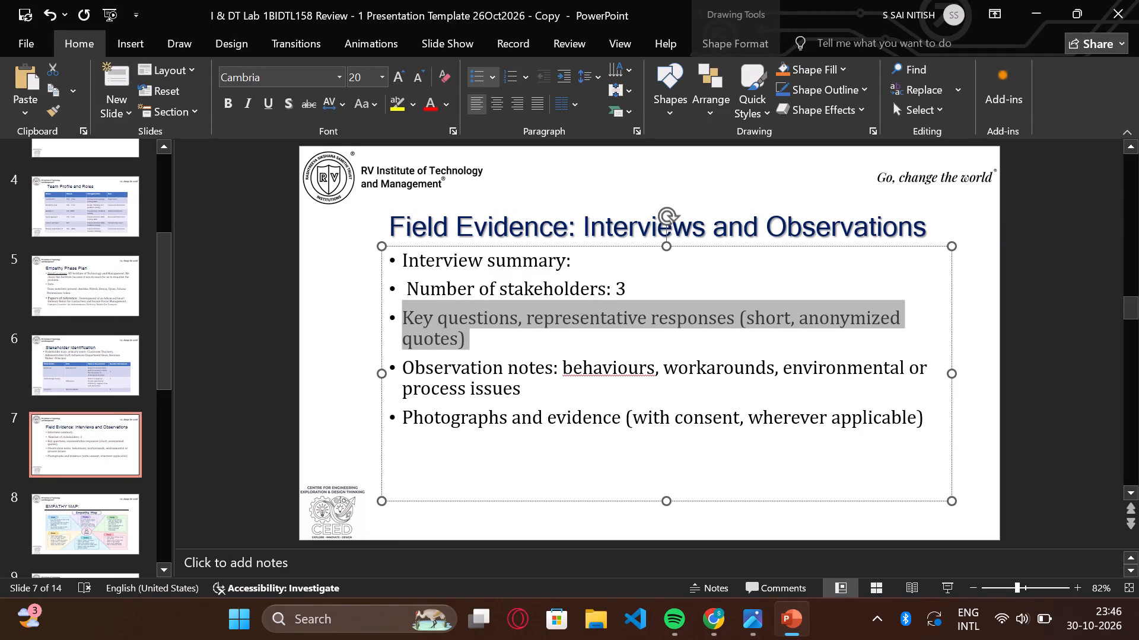
Copy the key questions bullet text from the Field Evidence slide and switch to the Gemini chat in Chrome.
key("ctrl+c")
left_click(596, 455)
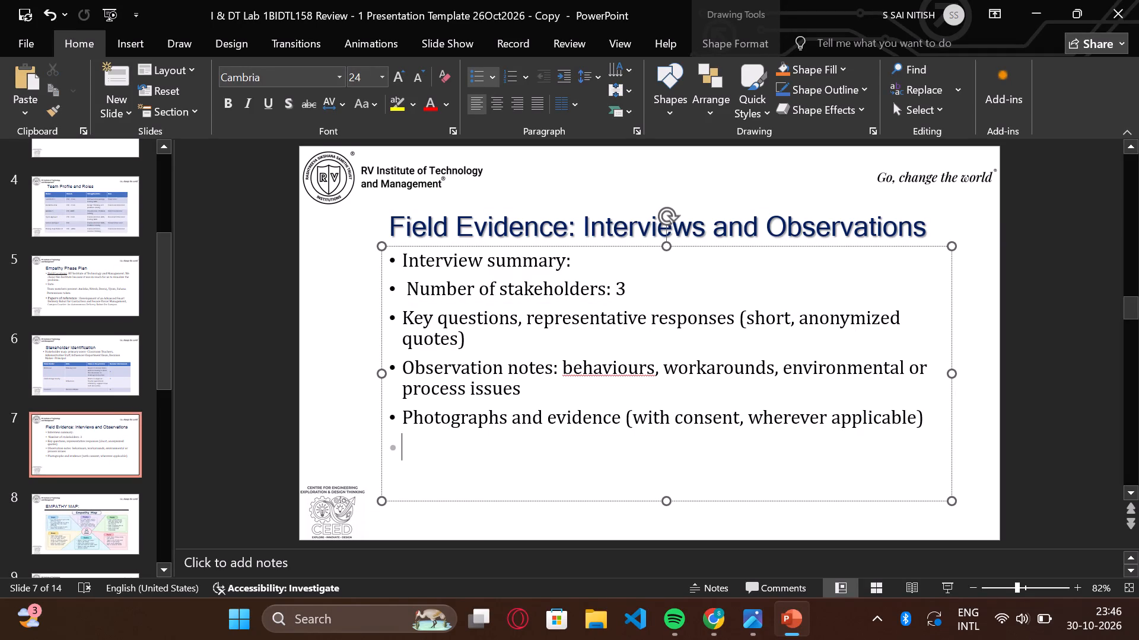
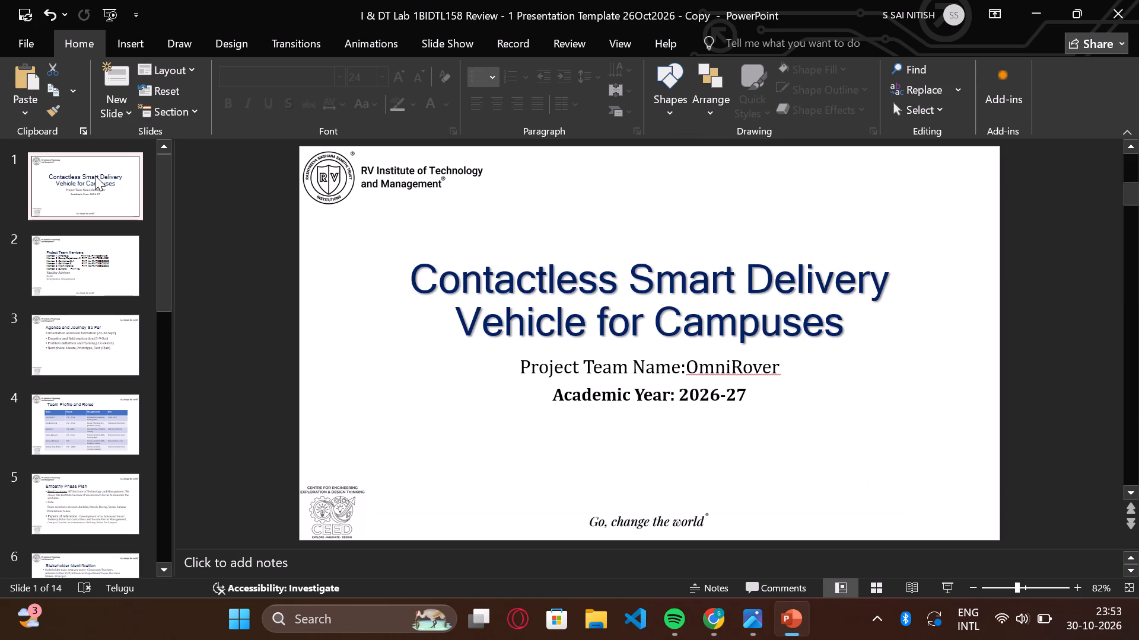
Review the deck's slides one by one, from the title slide through the Problem Consolidation and Affinity Map slide.
key("Down")
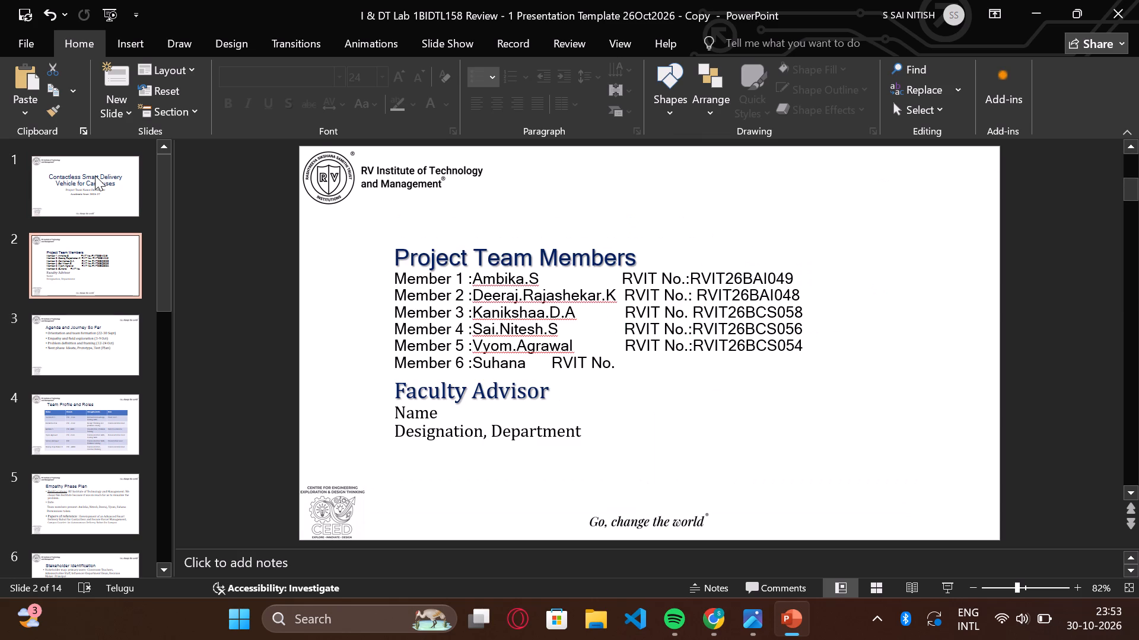
key("Down")
key("Down")
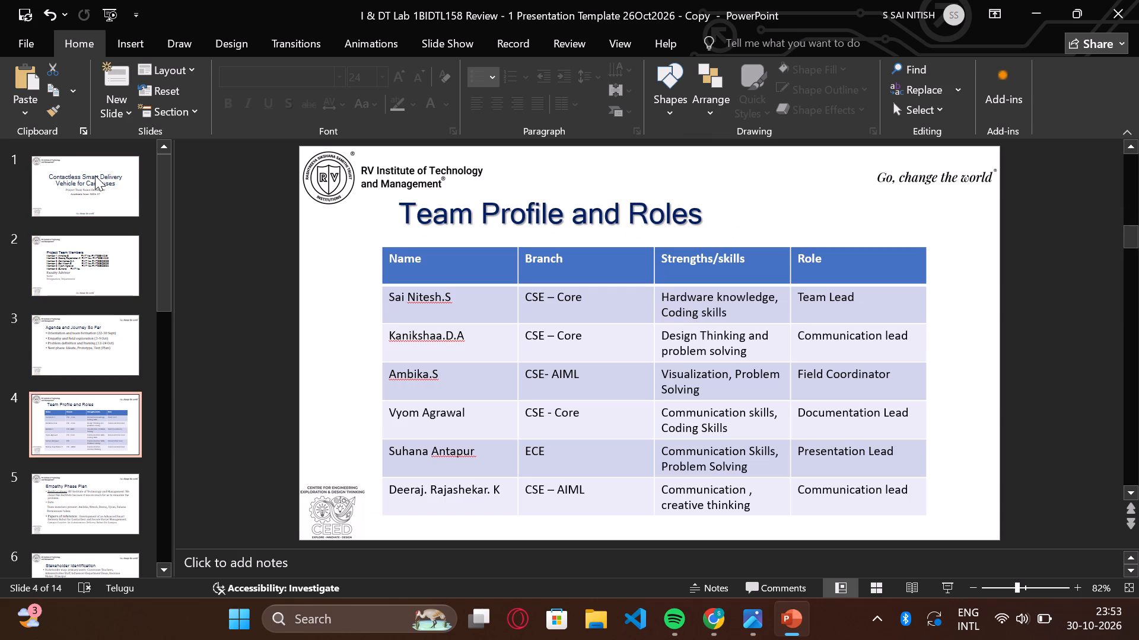
key("Down")
key("Down")
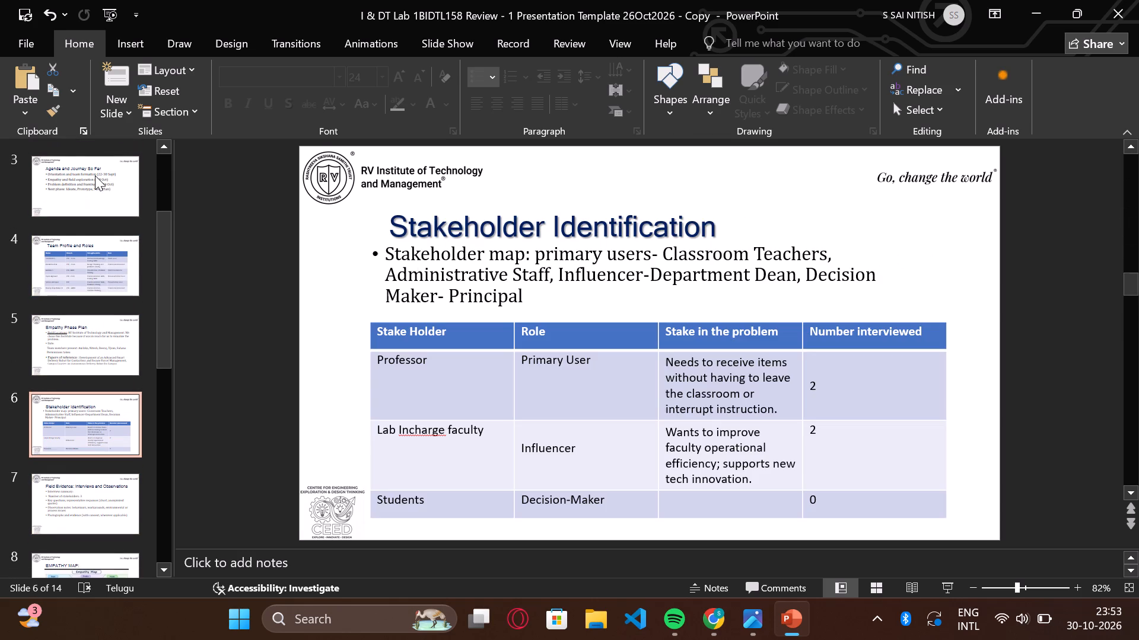
key("Down")
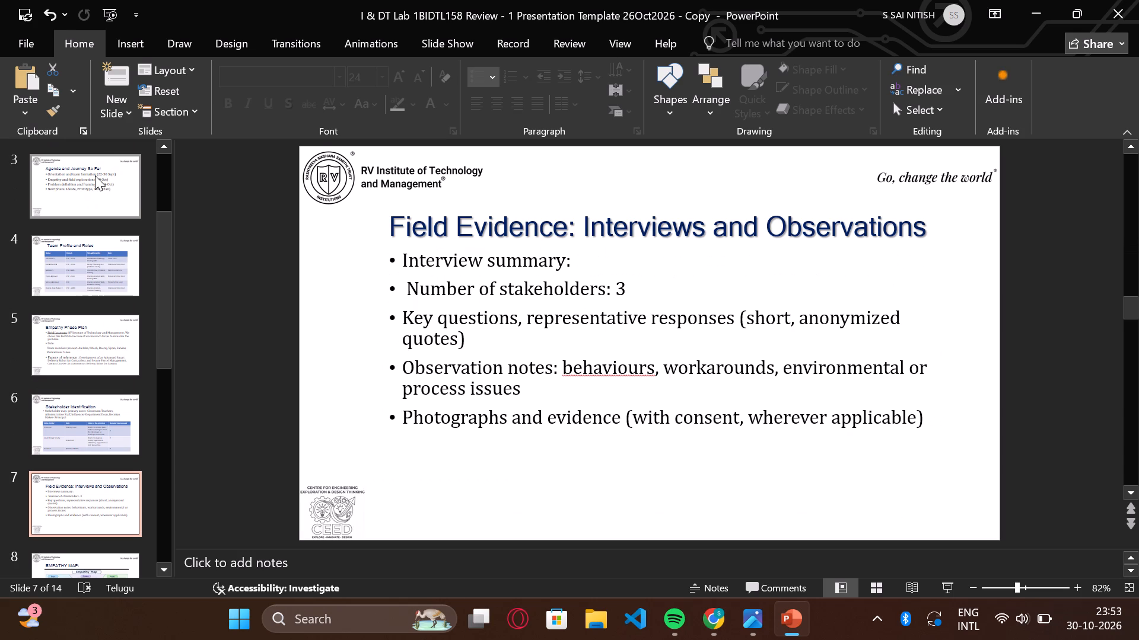
key("Up")
key("Down")
key("Down")
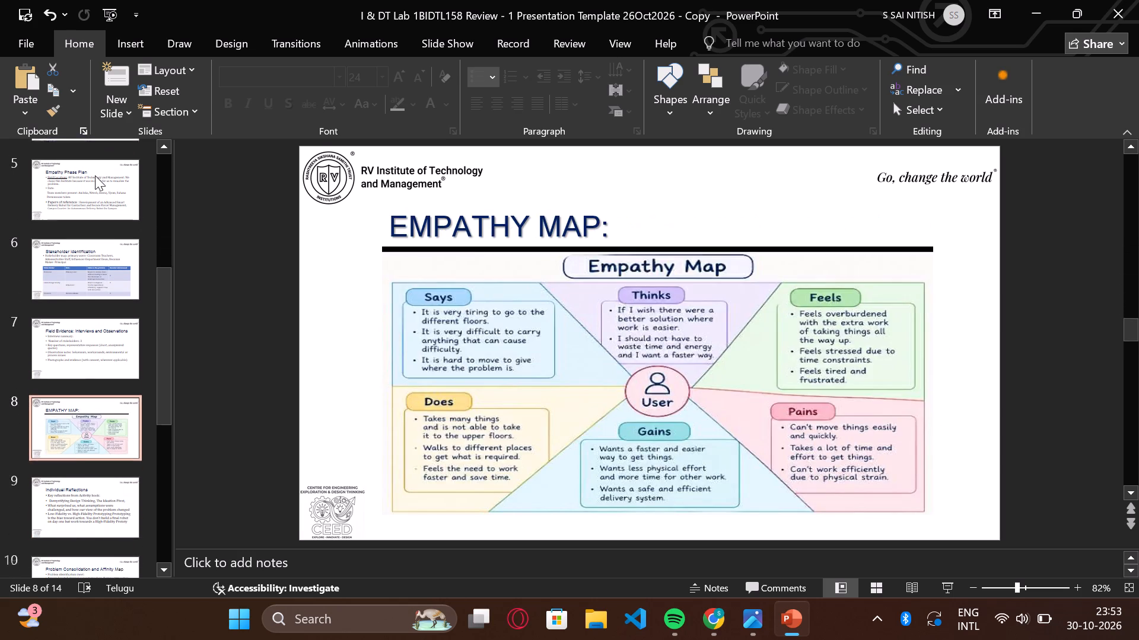
key("Down")
key("Down")
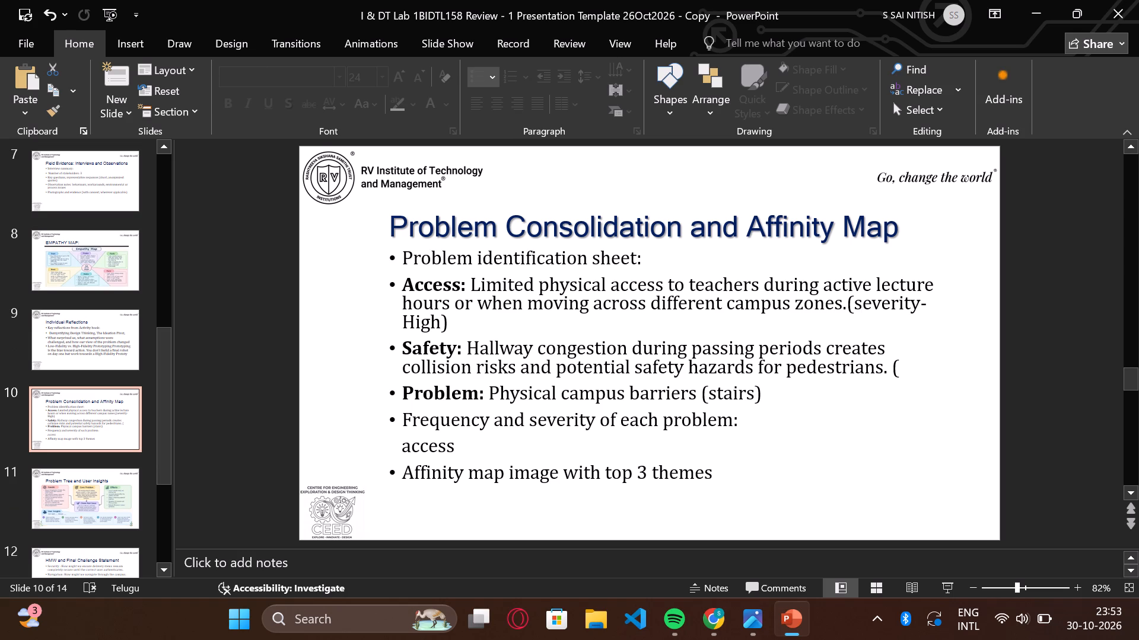
Insert a new slide directly after the Problem Consolidation and Affinity Map slide.
left_click(905, 358)
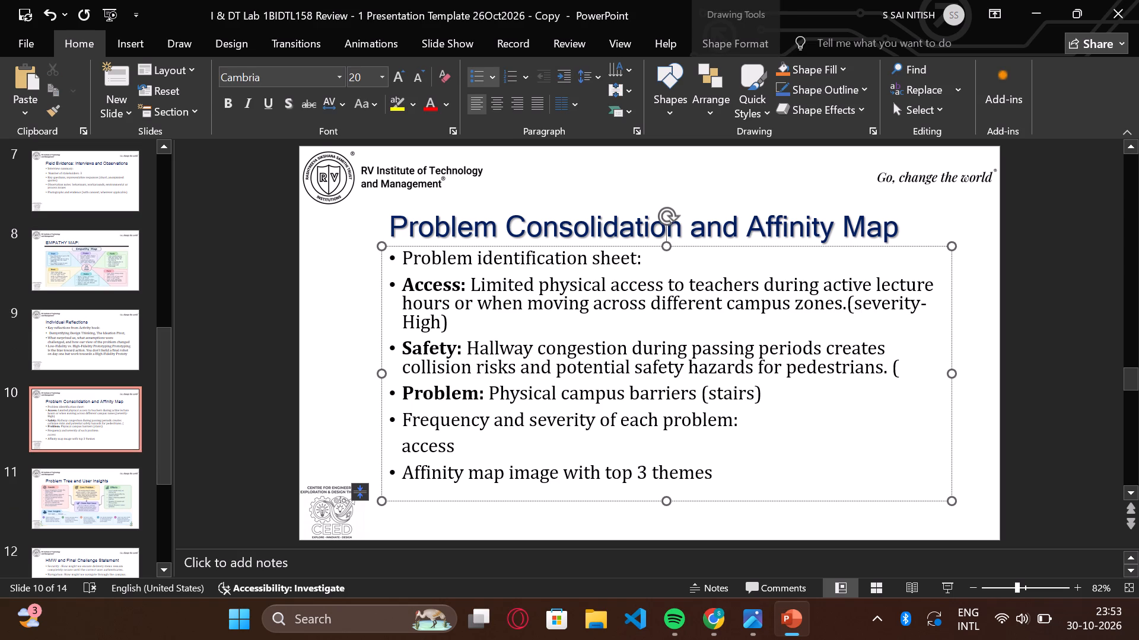
right_click(75, 418)
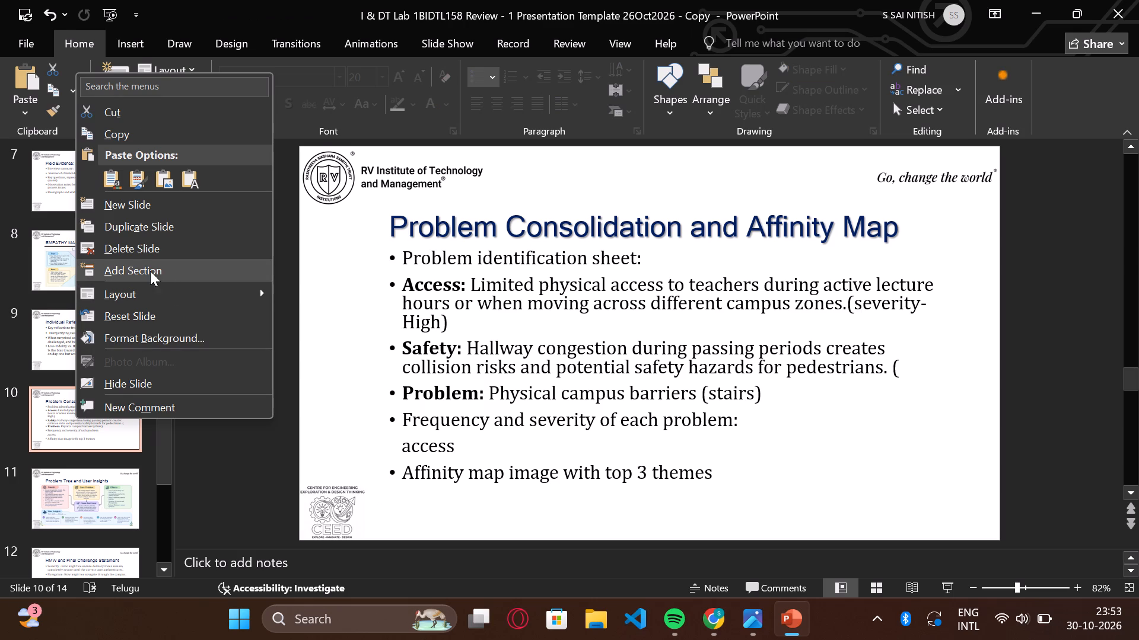
left_click(134, 210)
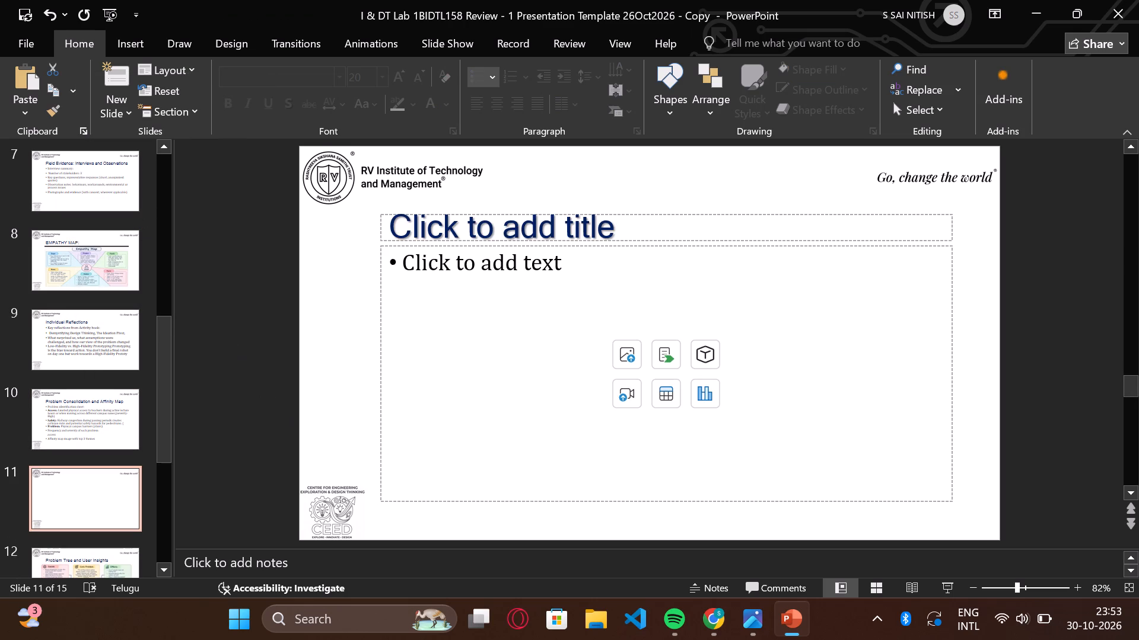
Title the new blank slide "AFFINITY MAP:" in its title placeholder.
left_click(605, 231)
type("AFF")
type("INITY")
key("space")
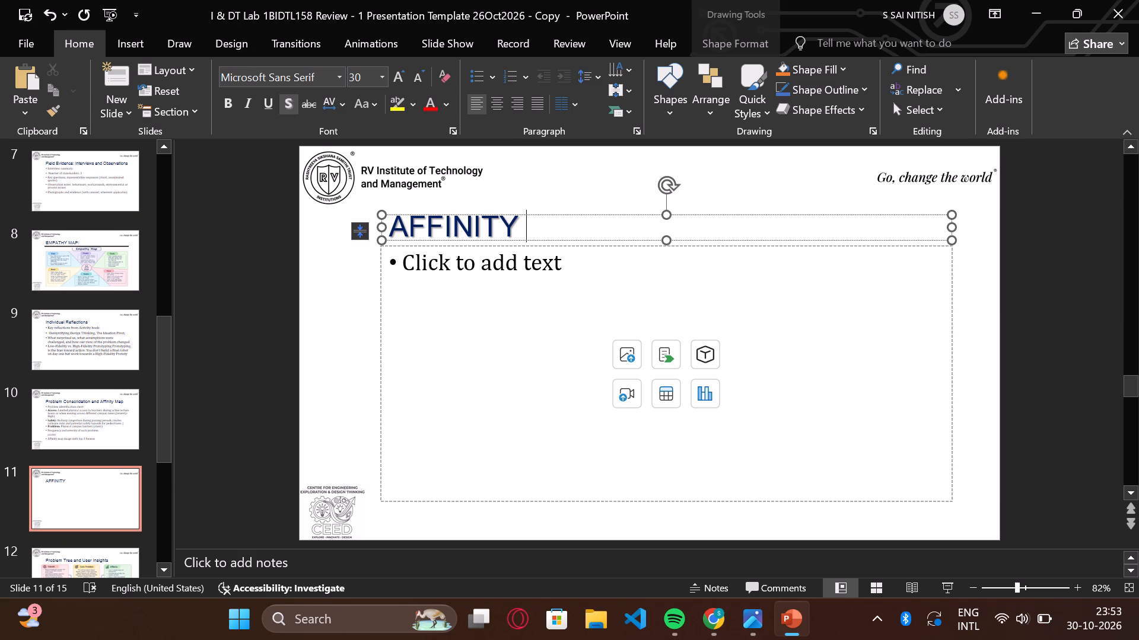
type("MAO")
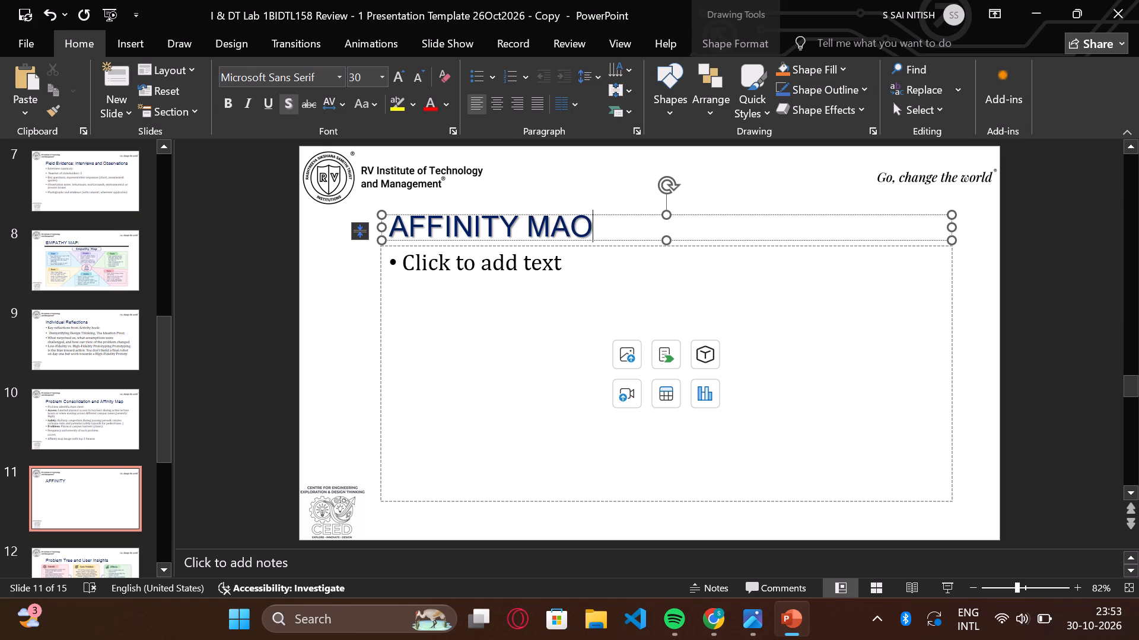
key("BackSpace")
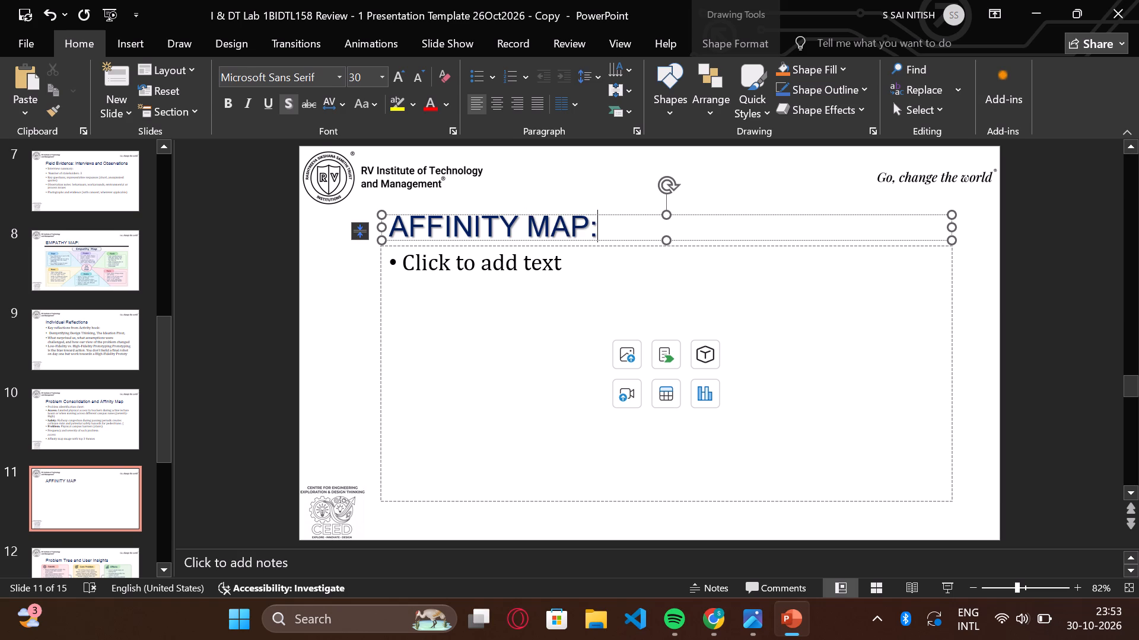
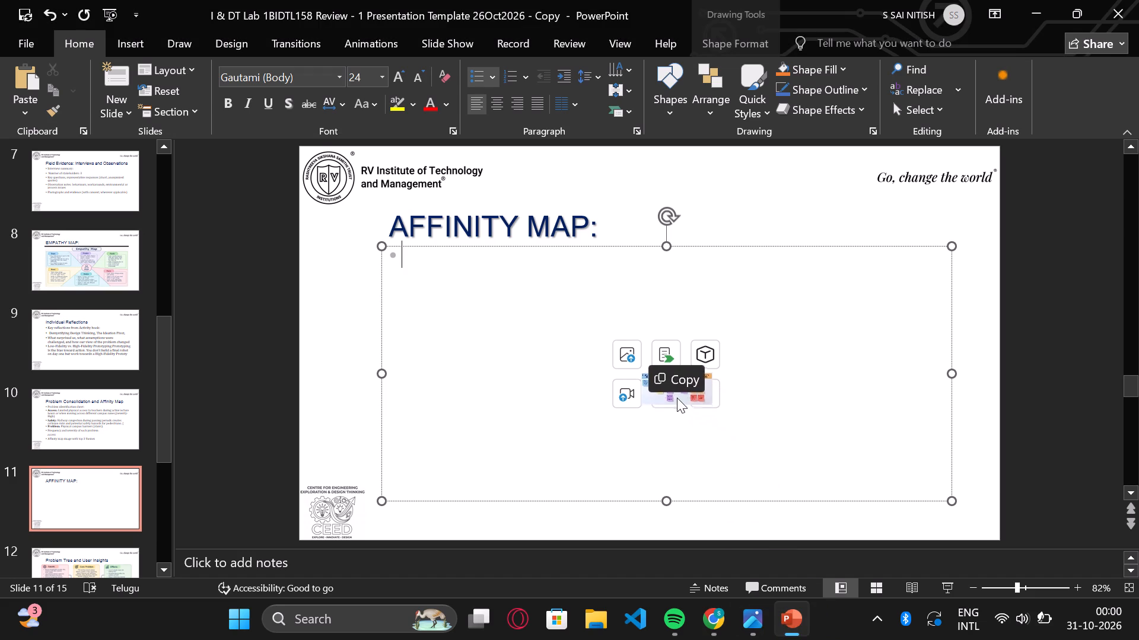
left_click_drag(677, 398, 686, 393)
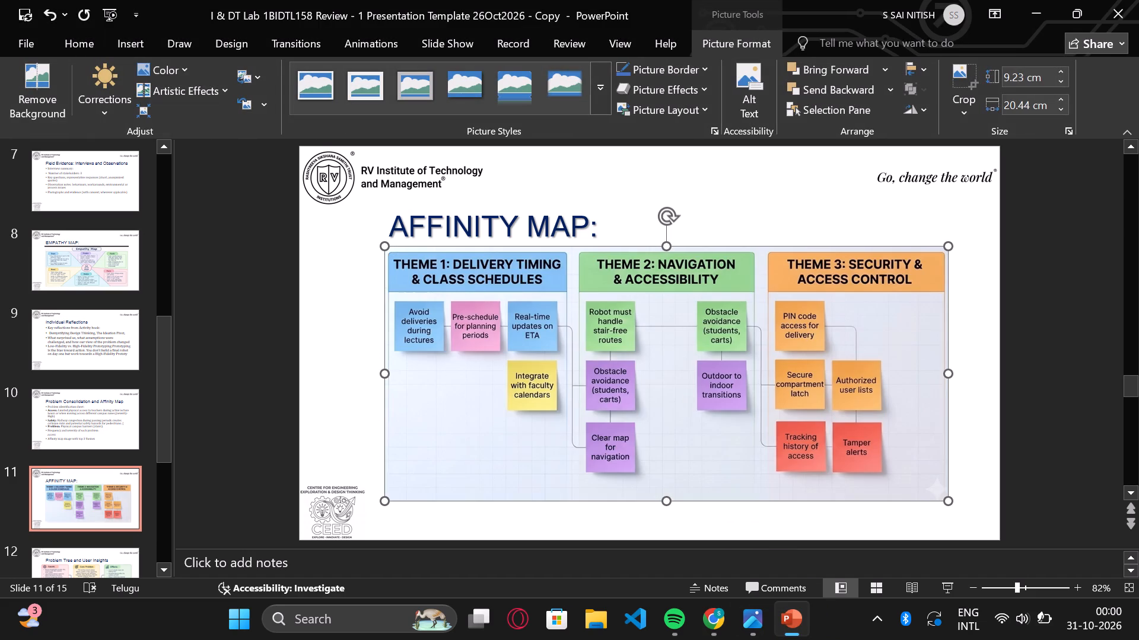